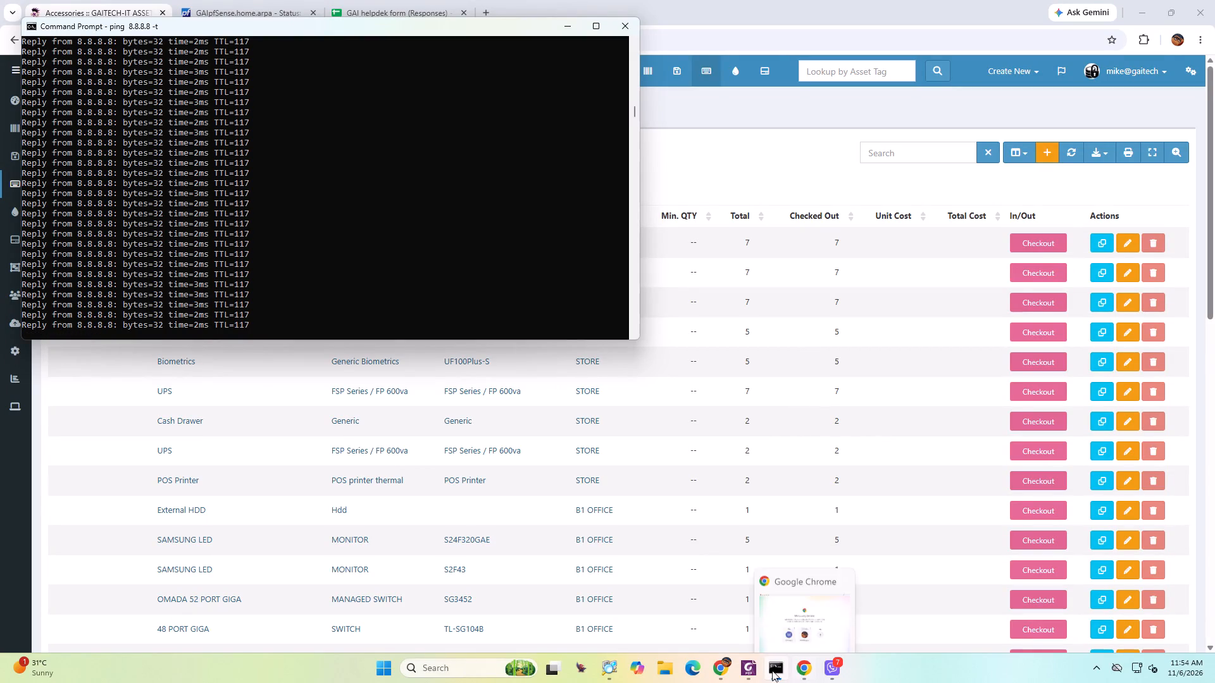
Switch from the ping window to the pfSense page in Chrome and open the pfSense status dashboard.
{"action": "left_click_drag", "start_coordinate": [399, 27], "coordinate": [606, 160]}
{"action": "left_click", "coordinate": [251, 0]}
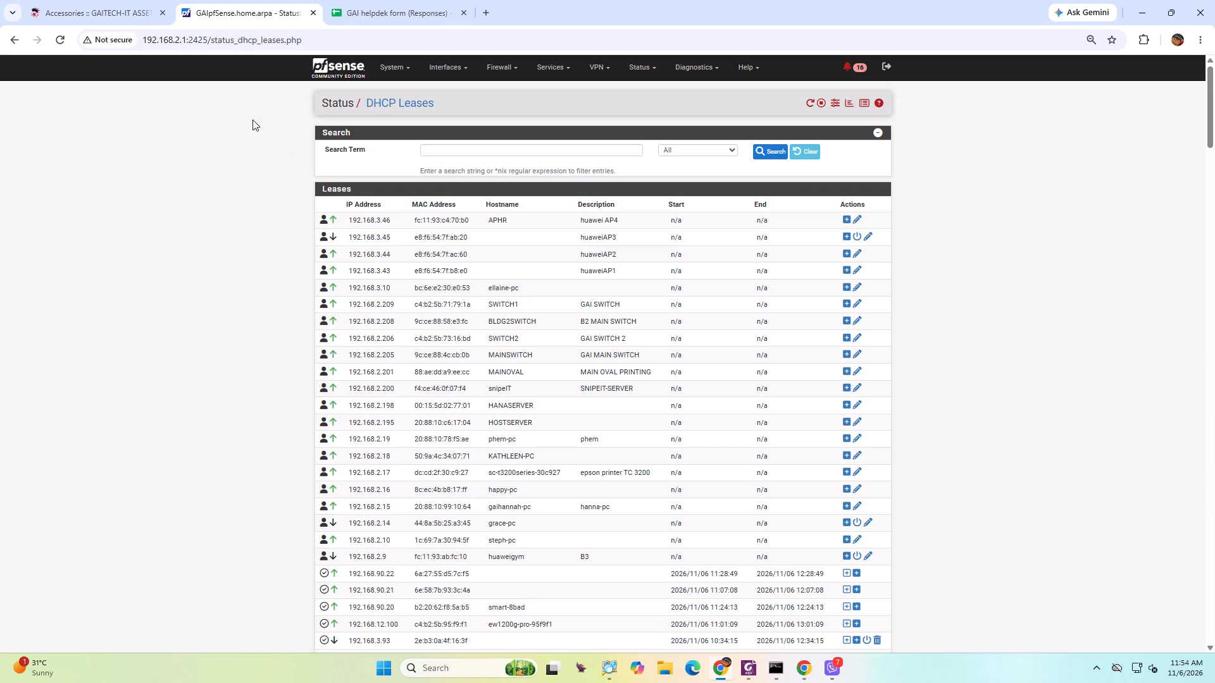
{"action": "left_click", "coordinate": [359, 10]}
{"action": "left_click", "coordinate": [245, 10]}
{"action": "left_click", "coordinate": [457, 68]}
{"action": "left_click", "coordinate": [637, 68]}
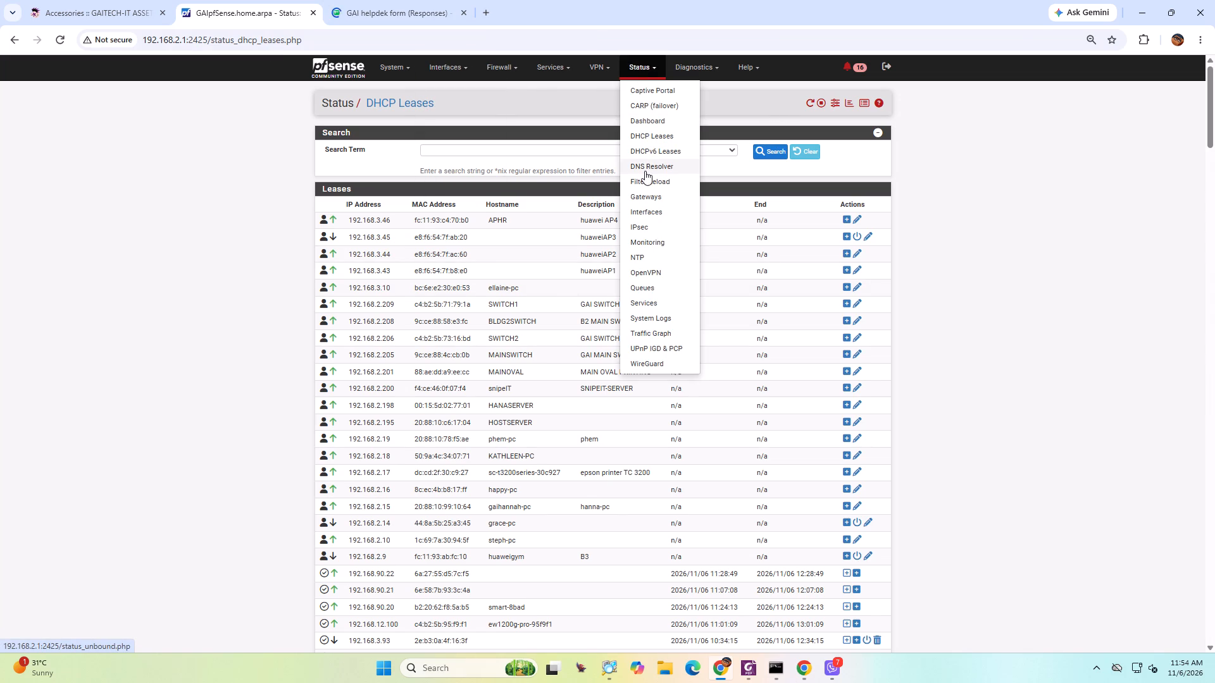
{"action": "left_click", "coordinate": [345, 70]}
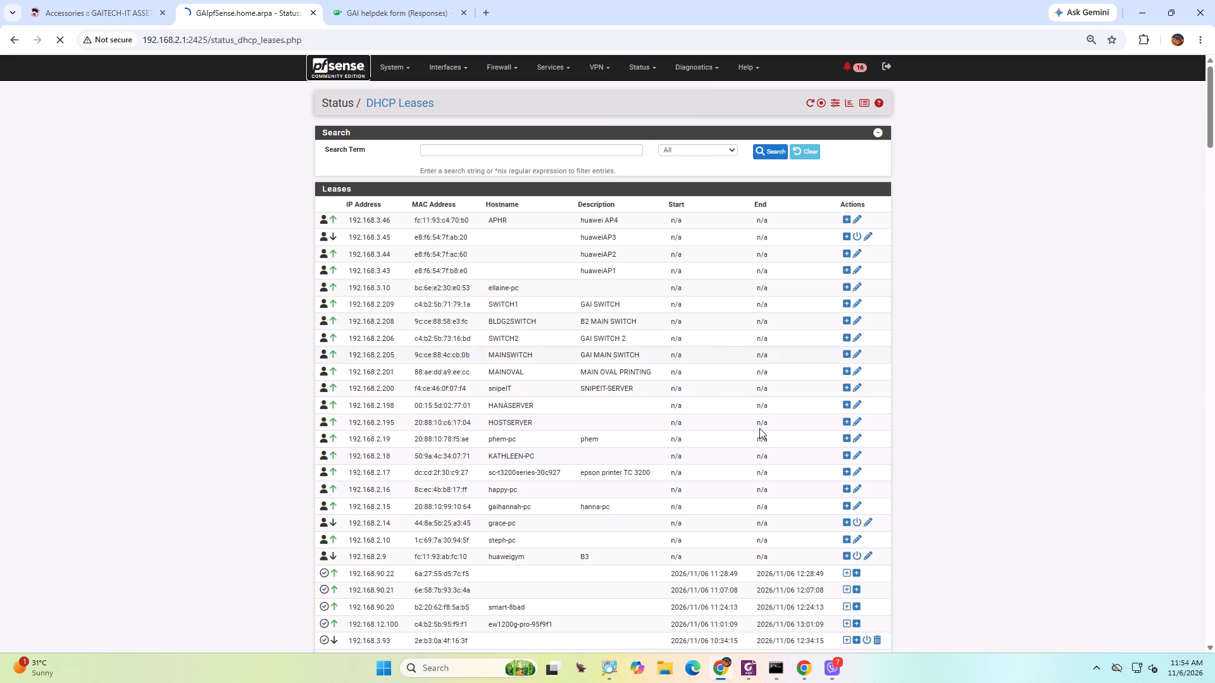
Examine the pfSense dashboard's system information, traffic graphs, pfBlockerNG, firewall logs, gateways, S.M.A.R.T. status and Wake-on-Lan sections.
{"action": "scroll", "coordinate": [761, 428], "scroll_direction": "down", "scroll_amount": 10}
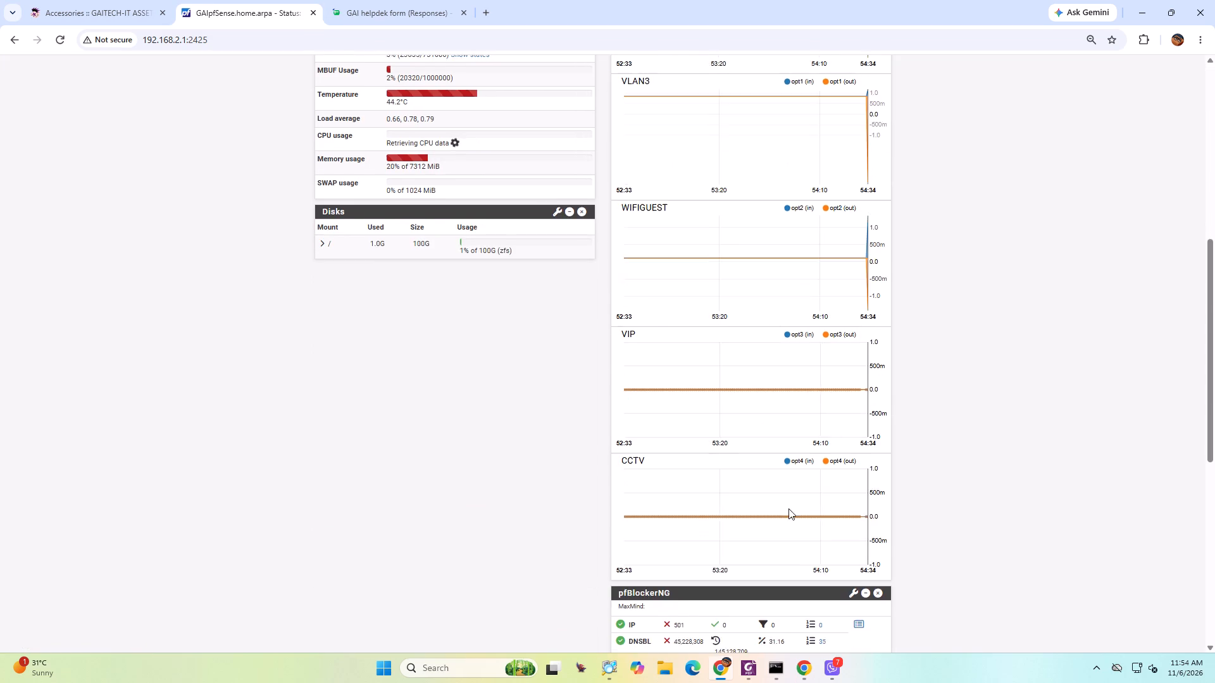
{"action": "scroll", "coordinate": [945, 555], "scroll_direction": "down", "scroll_amount": 2}
{"action": "left_click", "coordinate": [1104, 670]}
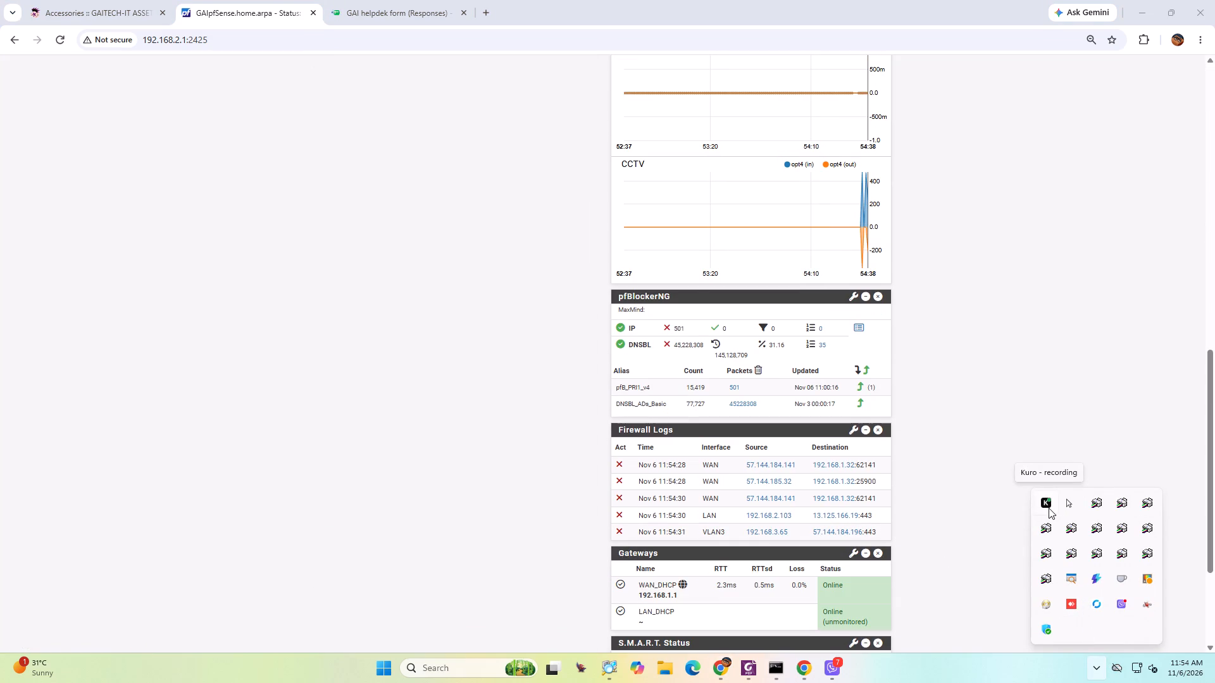
{"action": "left_click", "coordinate": [994, 523]}
{"action": "scroll", "coordinate": [976, 548], "scroll_direction": "down", "scroll_amount": 5}
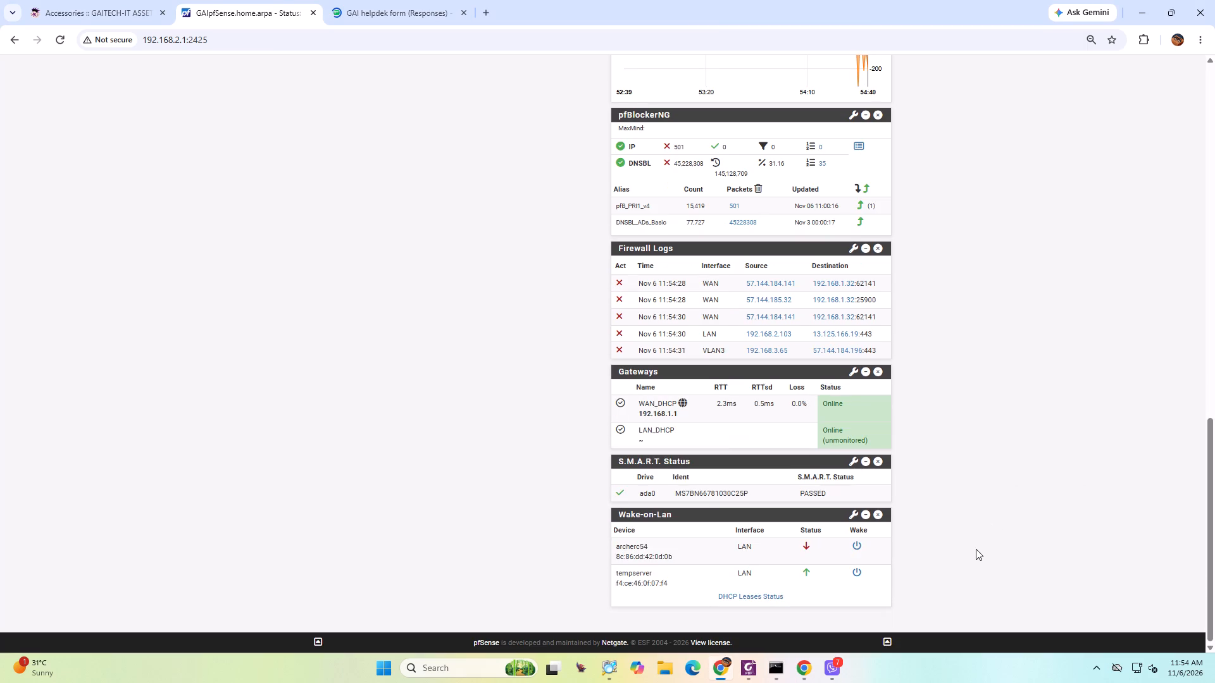
{"action": "scroll", "coordinate": [976, 549], "scroll_direction": "up", "scroll_amount": 9}
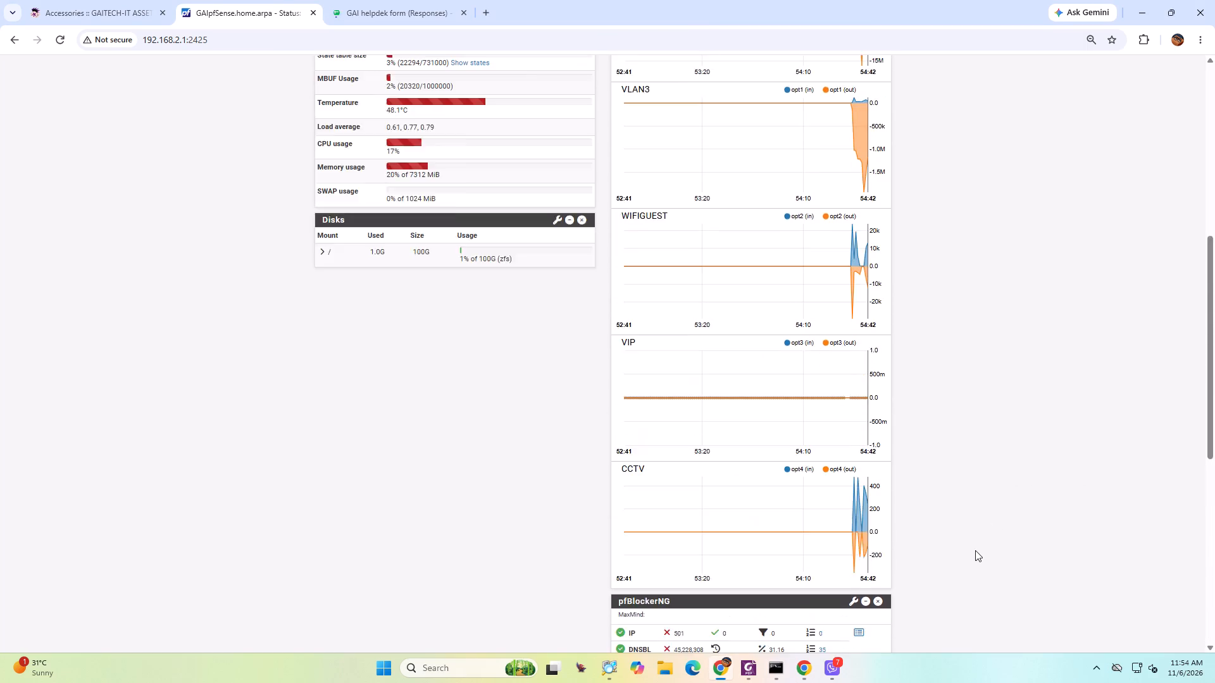
{"action": "scroll", "coordinate": [975, 550], "scroll_direction": "up", "scroll_amount": 14}
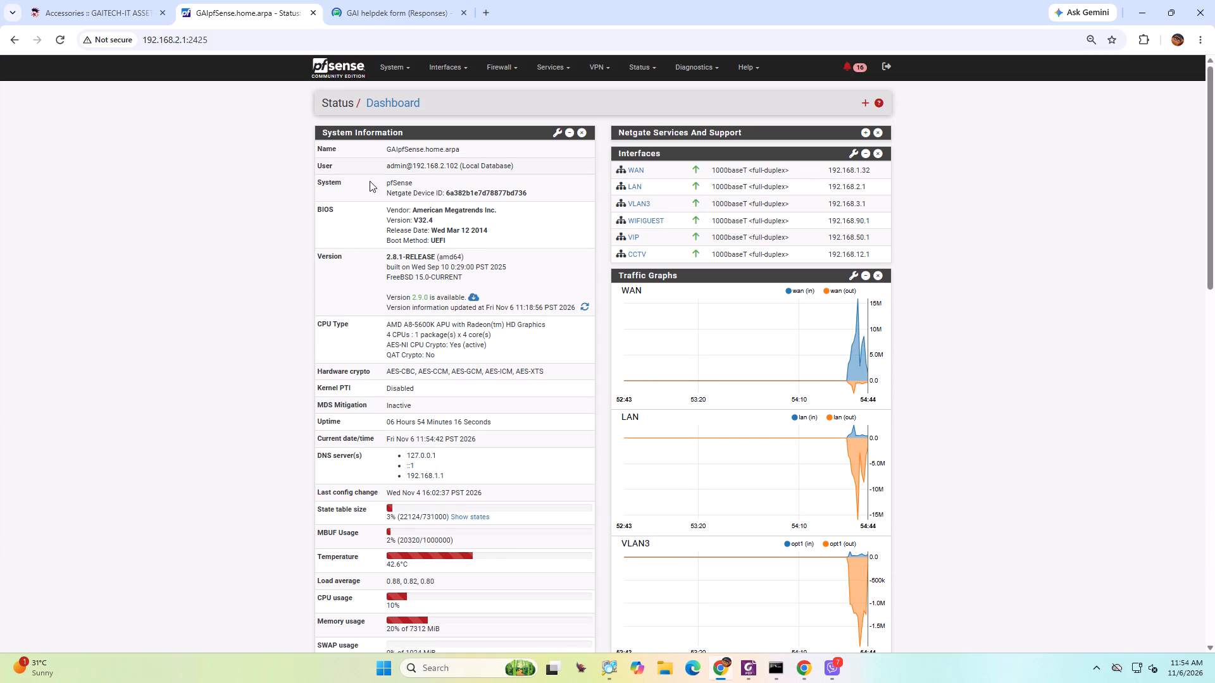
Return to the GAITECH-IT Asset Management site and open its home page from the Accessories list.
{"action": "left_click", "coordinate": [111, 10]}
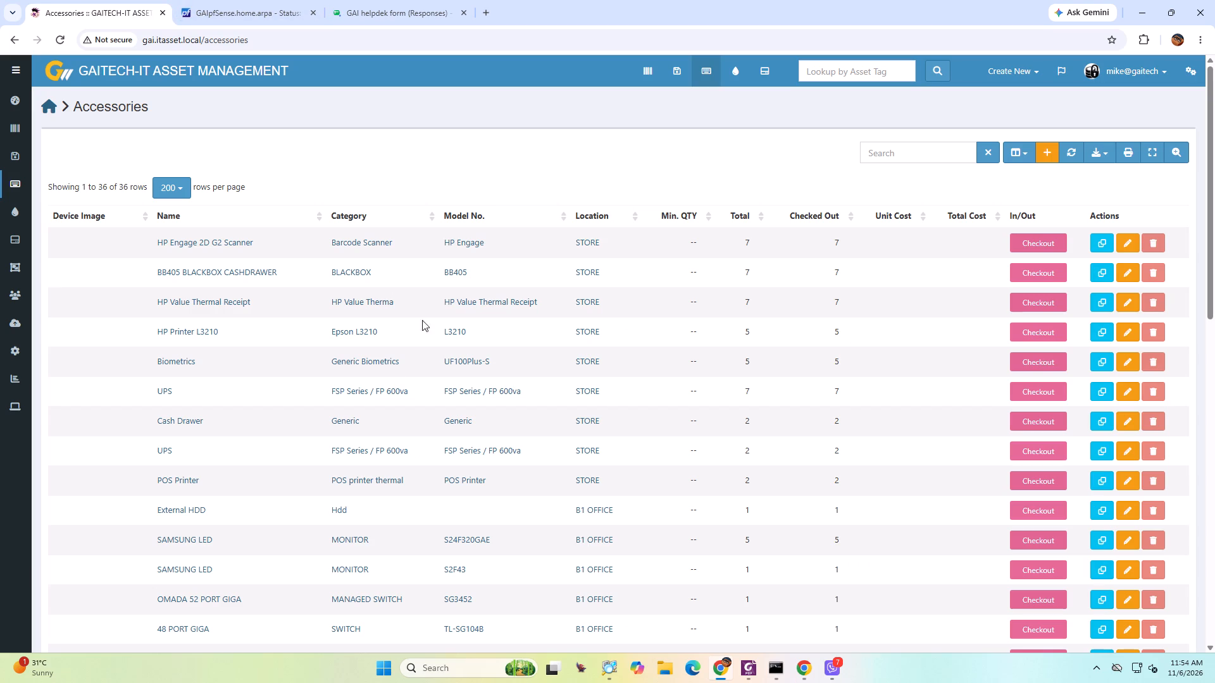
{"action": "left_click", "coordinate": [83, 65]}
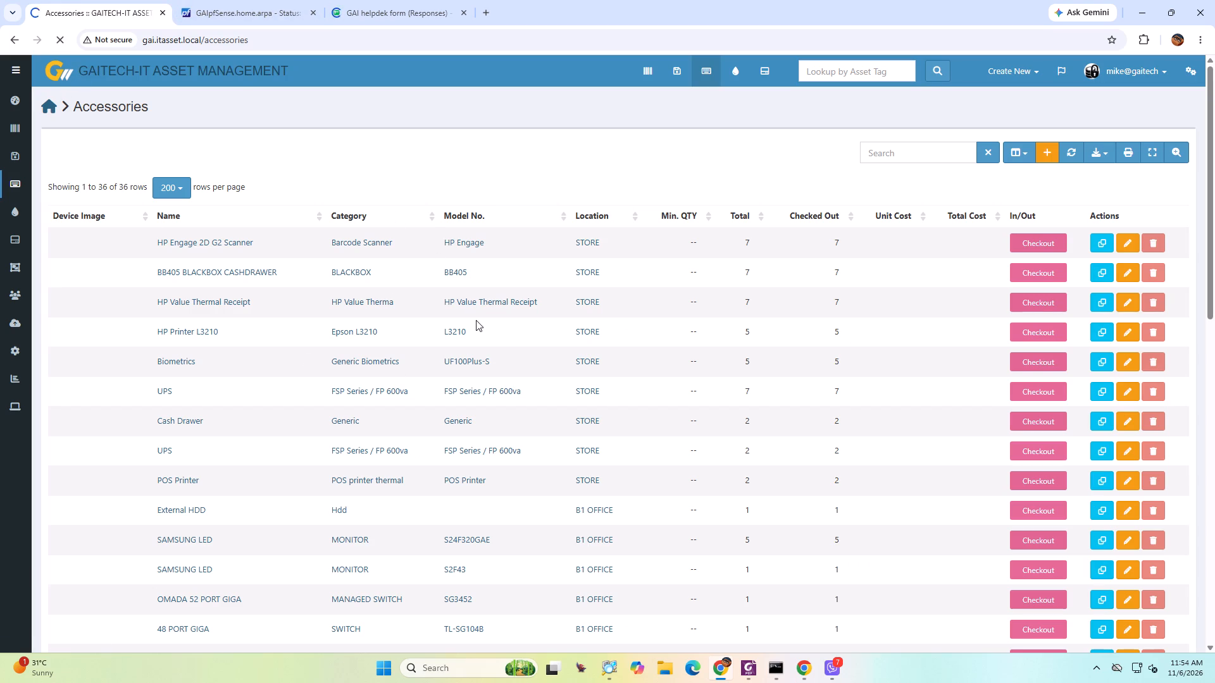
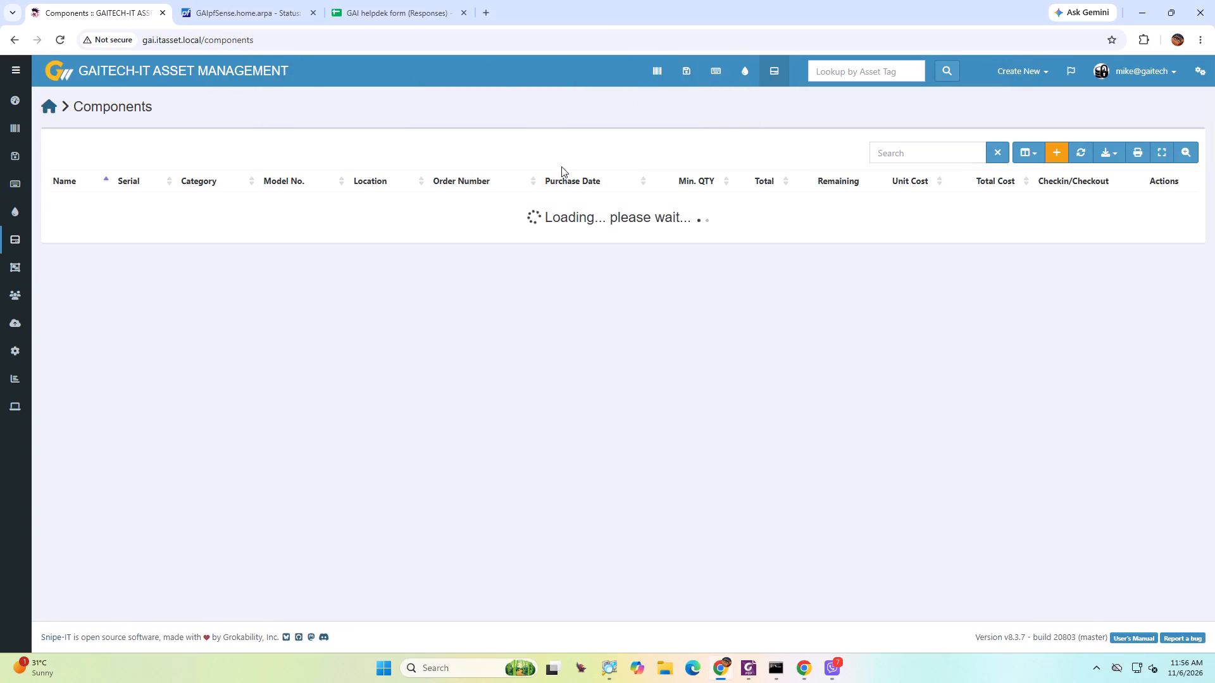
Start a new component record in the Components section and enter SSD HK as its component name.
{"action": "left_click", "coordinate": [1052, 155]}
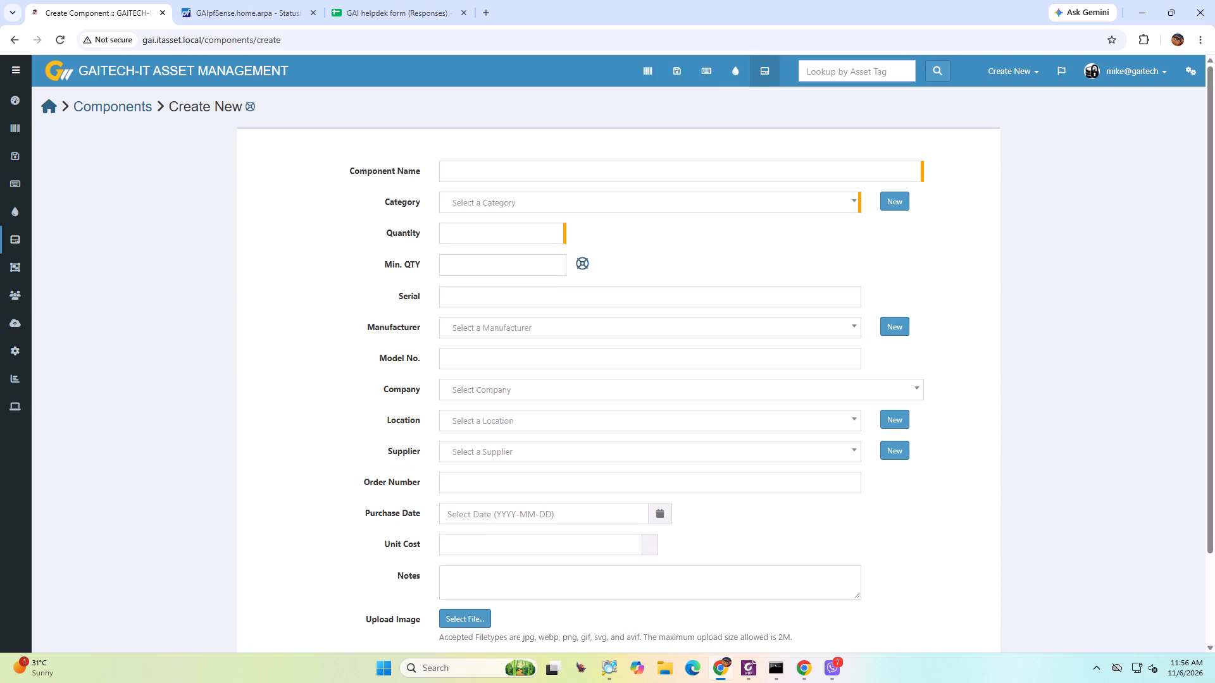
{"action": "left_click", "coordinate": [465, 170]}
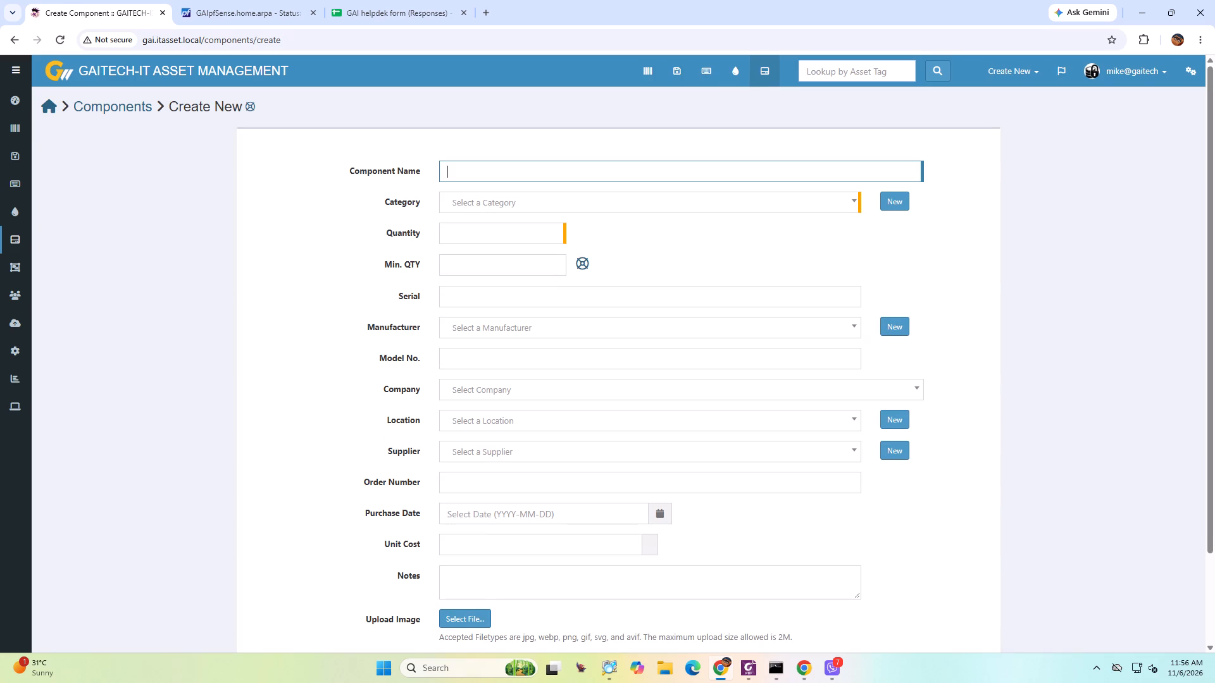
{"action": "type", "text": "ssd"}
{"action": "key", "text": "BackSpace"}
{"action": "key", "text": "BackSpace"}
{"action": "key", "text": "BackSpace"}
{"action": "key", "text": "BackSpace"}
{"action": "key", "text": "BackSpace"}
{"action": "type", "text": "SSS"}
{"action": "key", "text": "BackSpace"}
{"action": "key", "text": "BackSpace"}
{"action": "key", "text": "d"}
{"action": "key", "text": "BackSpace"}
{"action": "type", "text": "SD"}
{"action": "key", "text": "space"}
{"action": "key", "text": "h"}
{"action": "key", "text": "k"}
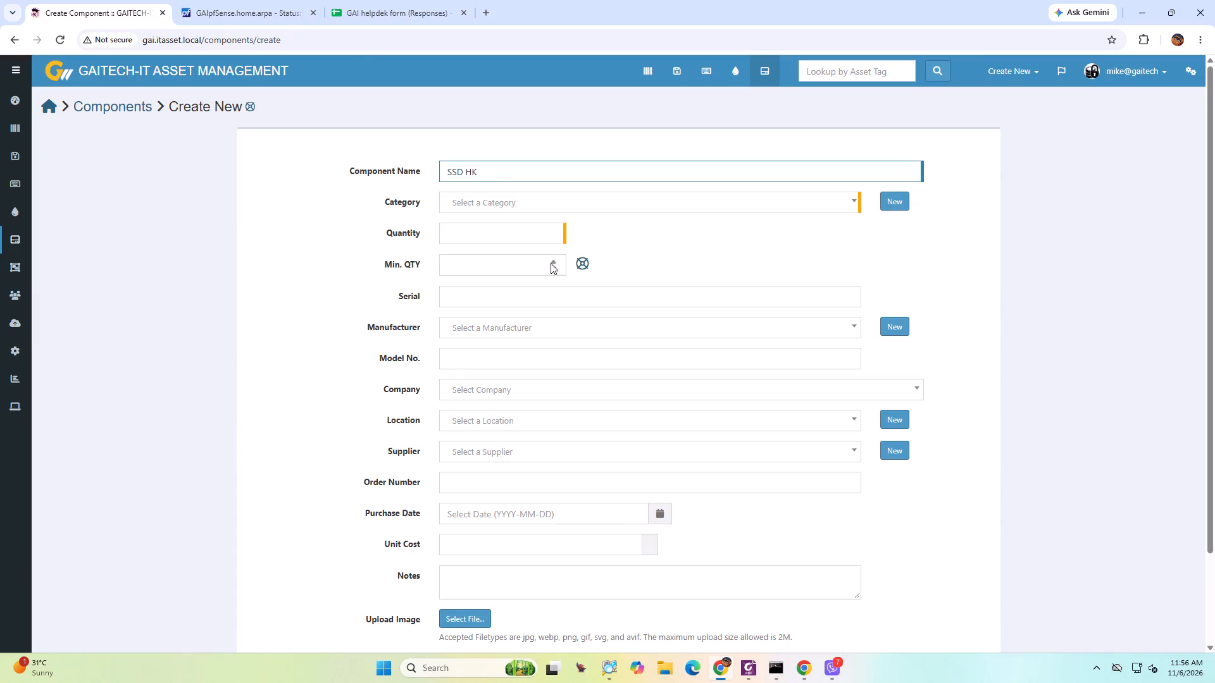
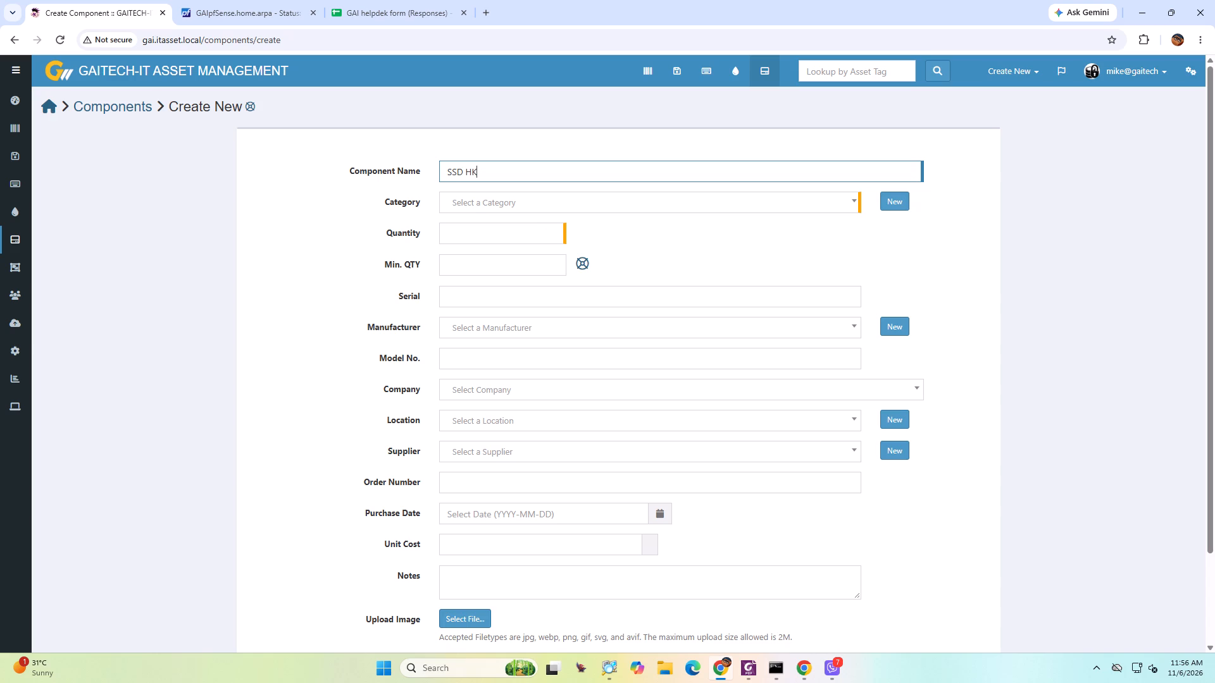
Complete the component name as SSD HKC SATA 256GB.
{"action": "key", "text": "c"}
{"action": "key", "text": "space"}
{"action": "type", "text": "SATA"}
{"action": "key", "text": "space"}
{"action": "type", "text": "256GB"}
Set the component's category to SSD SATA and its quantity to 4.
{"action": "left_click", "coordinate": [789, 203]}
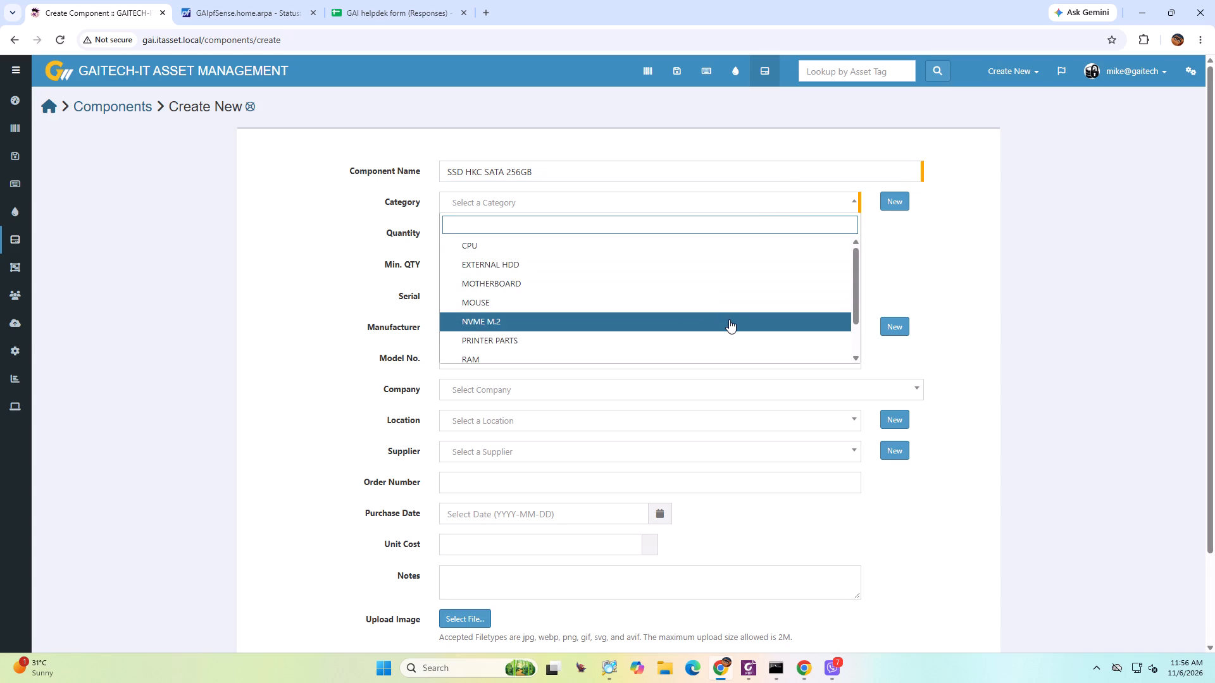
{"action": "scroll", "coordinate": [729, 319], "scroll_direction": "down", "scroll_amount": 1}
{"action": "left_click", "coordinate": [730, 329]}
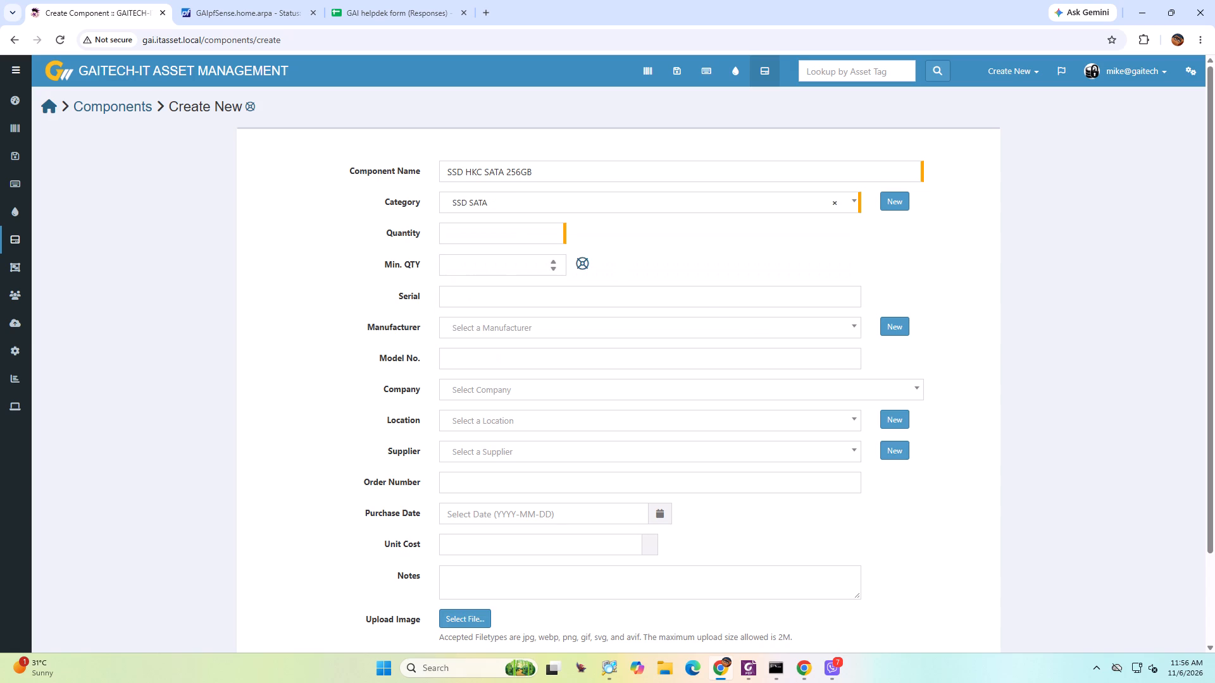
{"action": "left_click", "coordinate": [463, 235]}
{"action": "key", "text": "4"}
{"action": "left_click", "coordinate": [508, 272]}
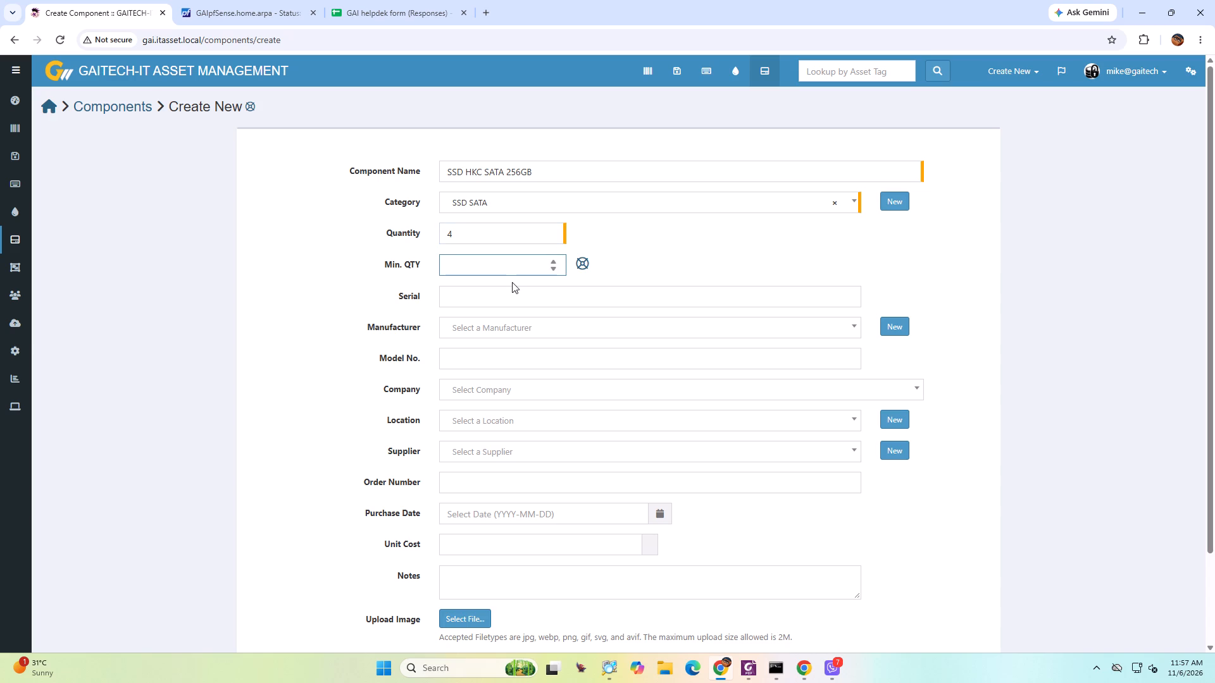
Create a new manufacturer named HKC for the component and save it.
{"action": "left_click", "coordinate": [532, 331]}
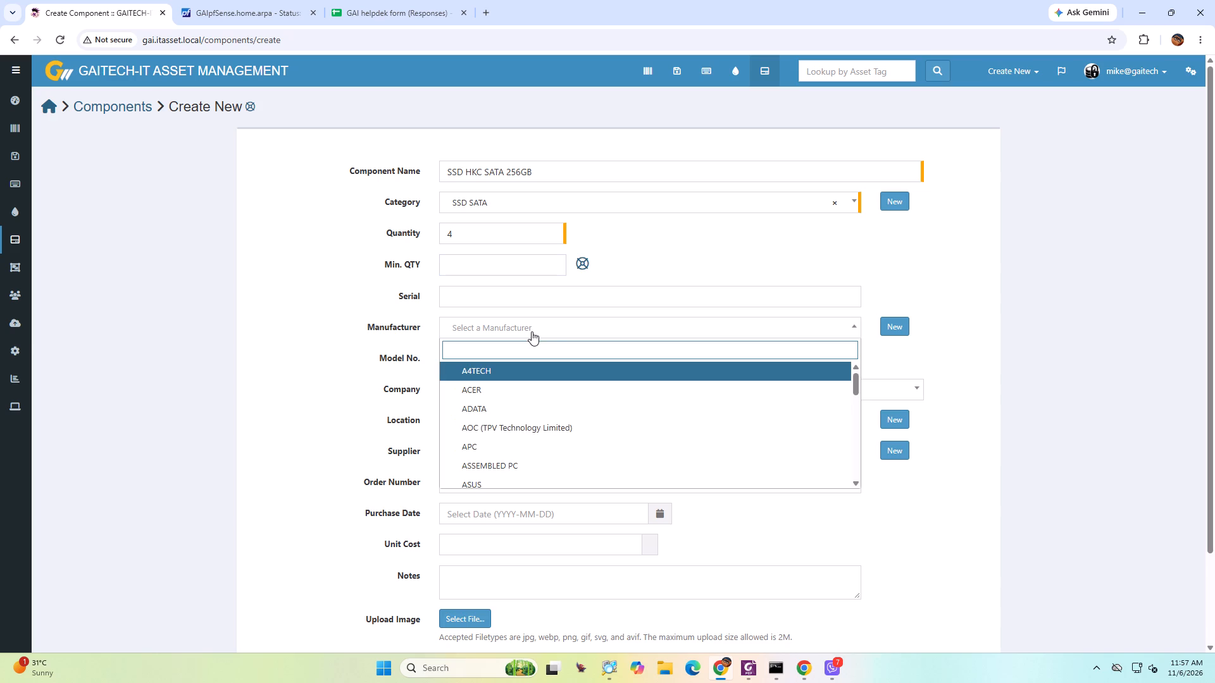
{"action": "left_click", "coordinate": [891, 326]}
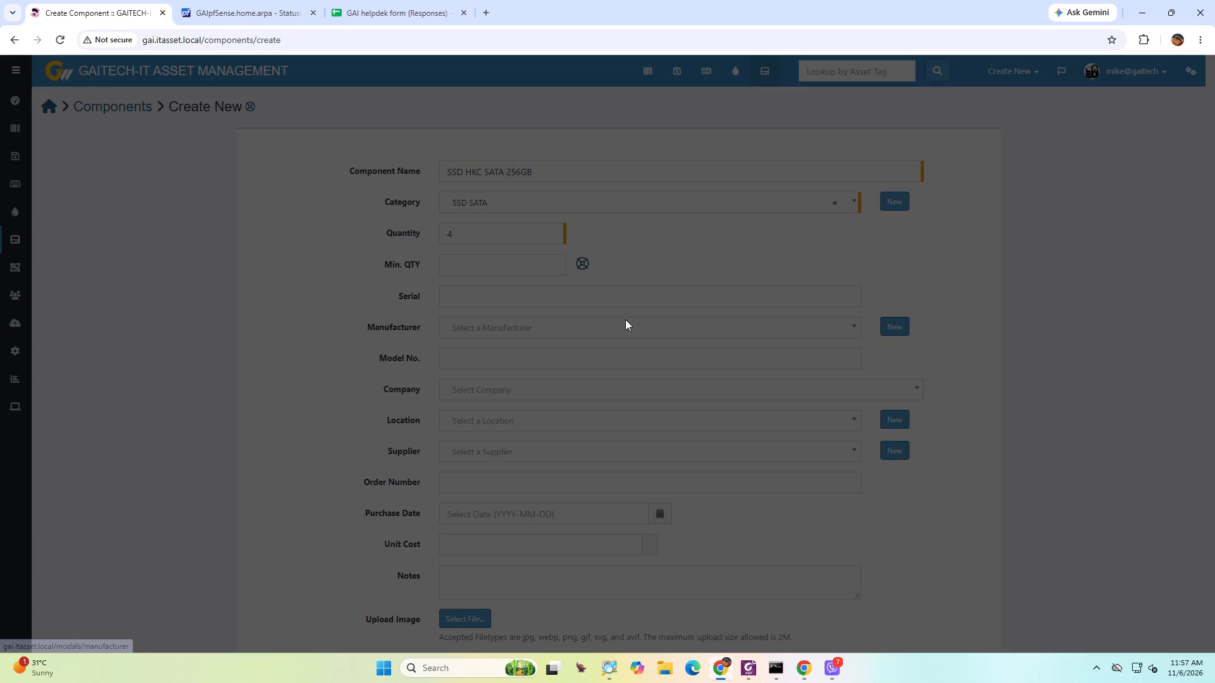
{"action": "left_click", "coordinate": [604, 155]}
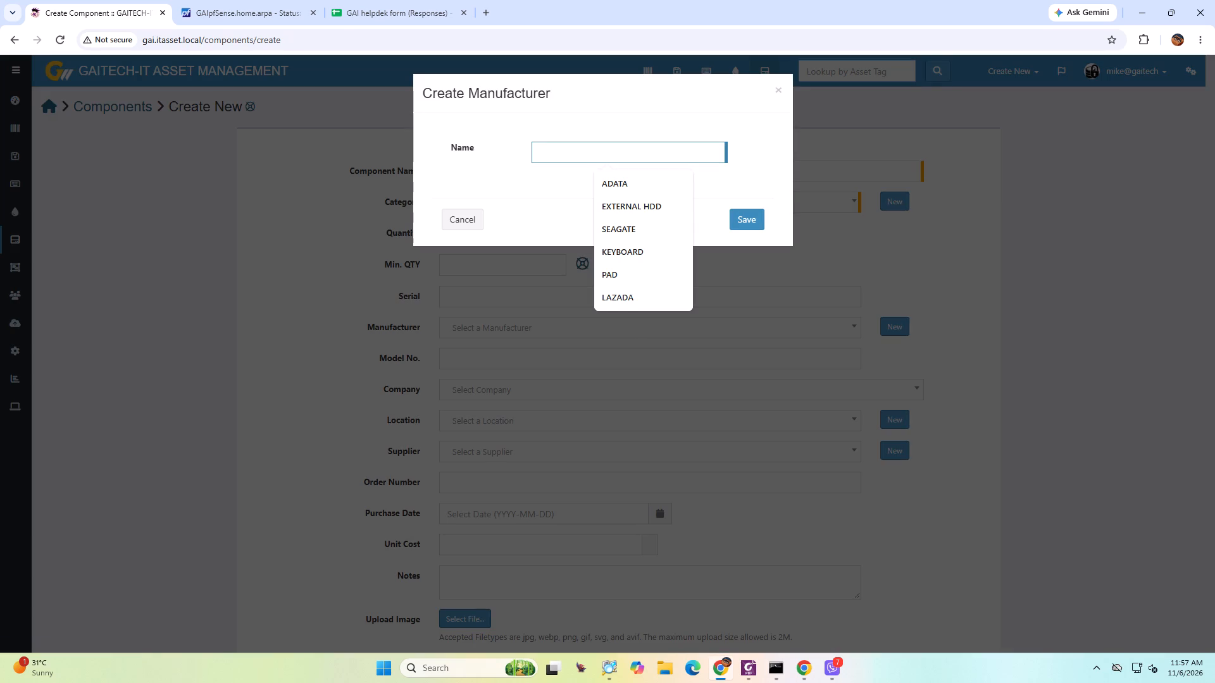
{"action": "type", "text": "HKC"}
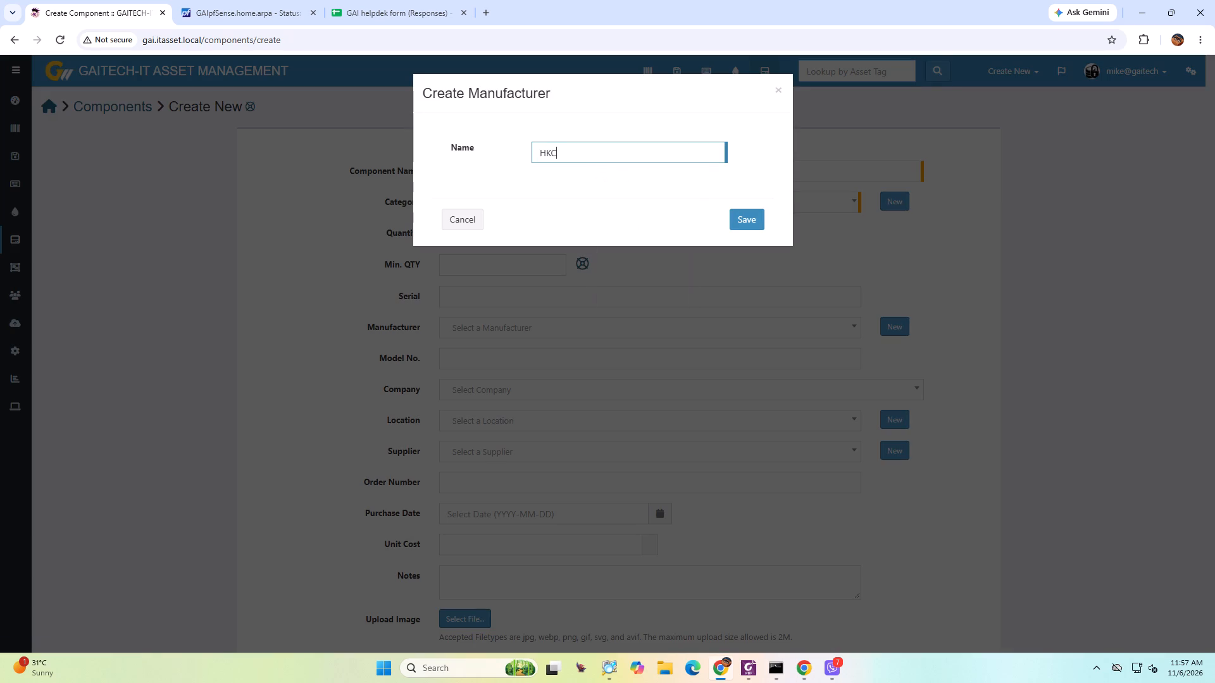
{"action": "left_click", "coordinate": [751, 215]}
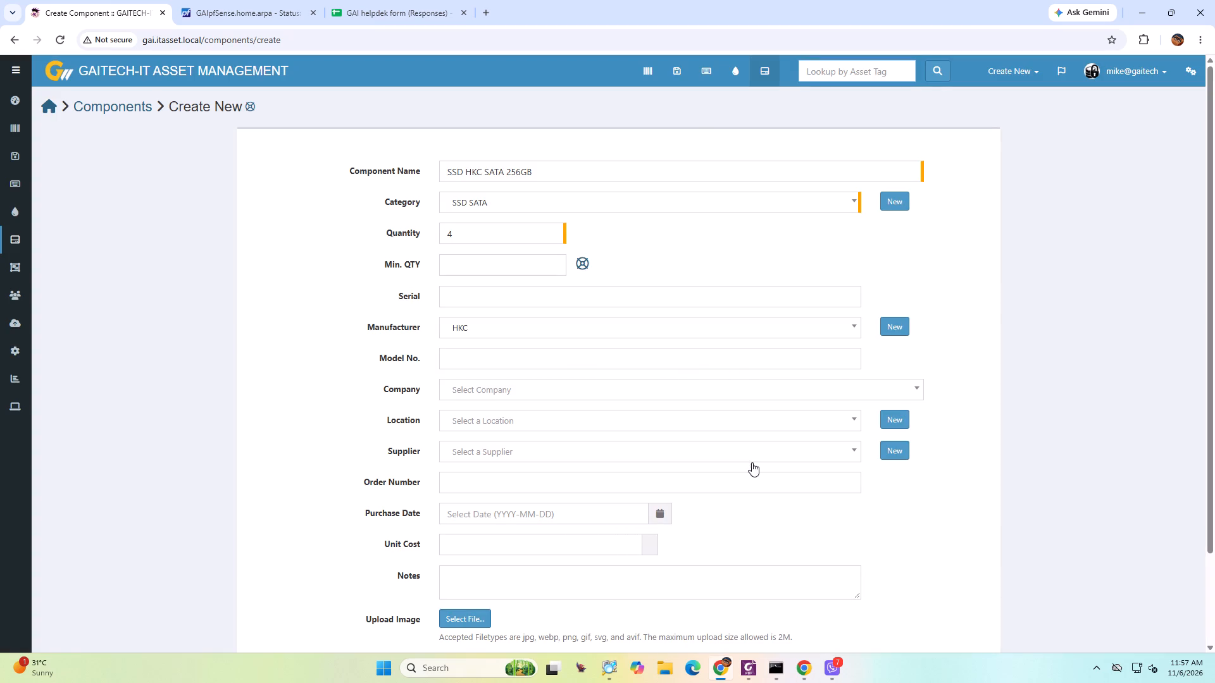
Assign the component to company GAI at the IT ROOM location, with PDC as supplier.
{"action": "left_click", "coordinate": [552, 394]}
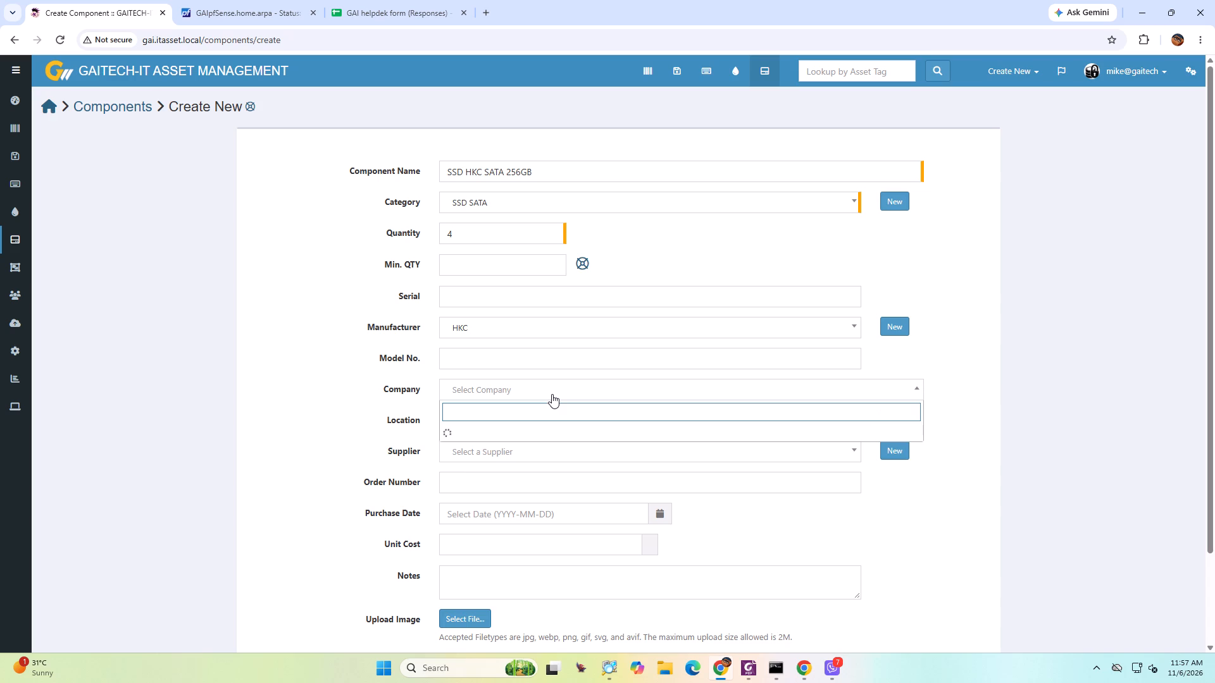
{"action": "left_click", "coordinate": [539, 433]}
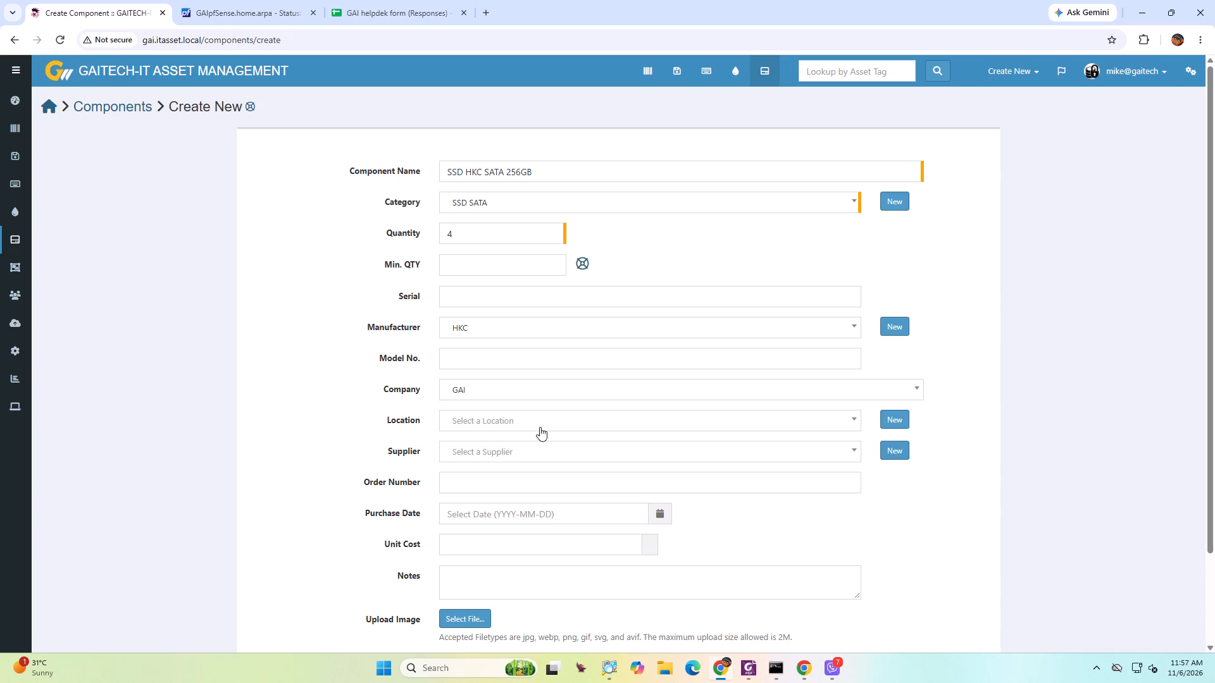
{"action": "left_click", "coordinate": [541, 424]}
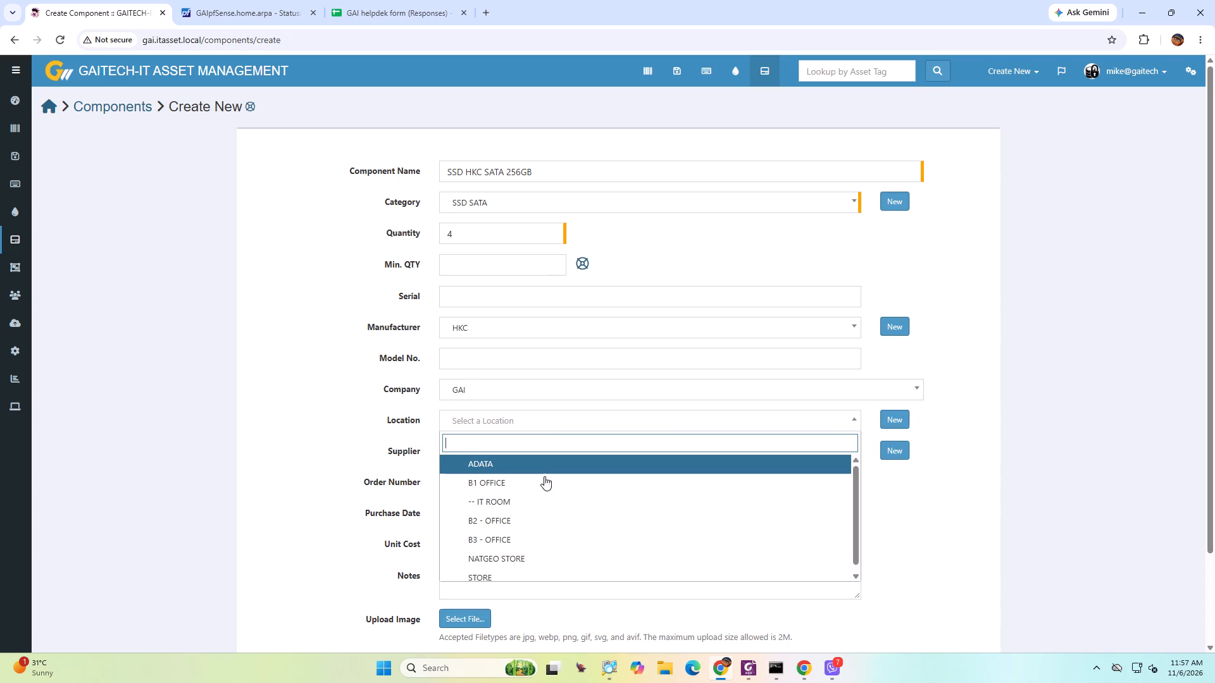
{"action": "left_click", "coordinate": [552, 501]}
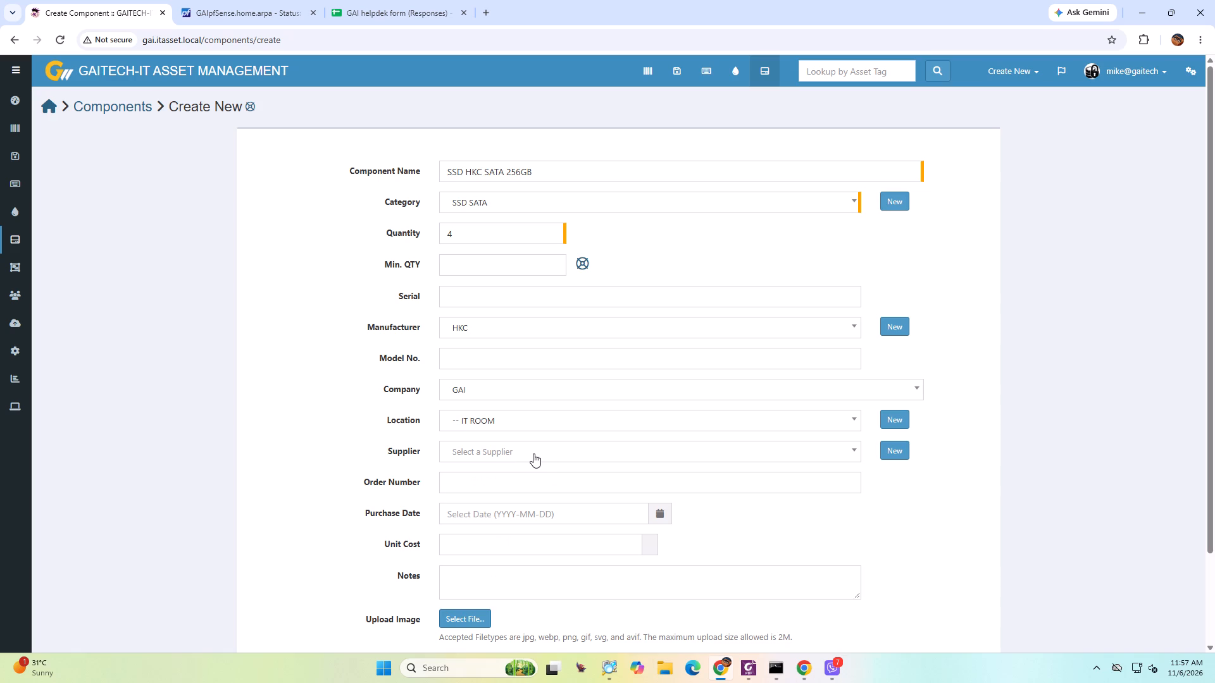
{"action": "left_click", "coordinate": [533, 453]}
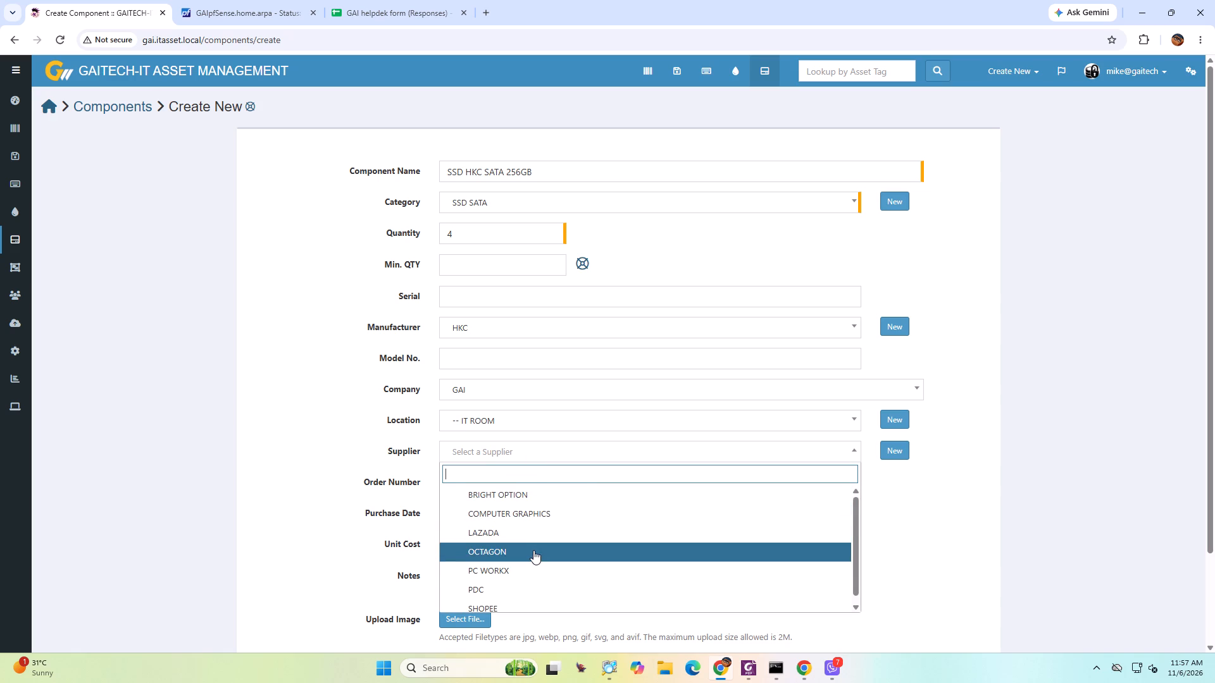
{"action": "left_click", "coordinate": [533, 584]}
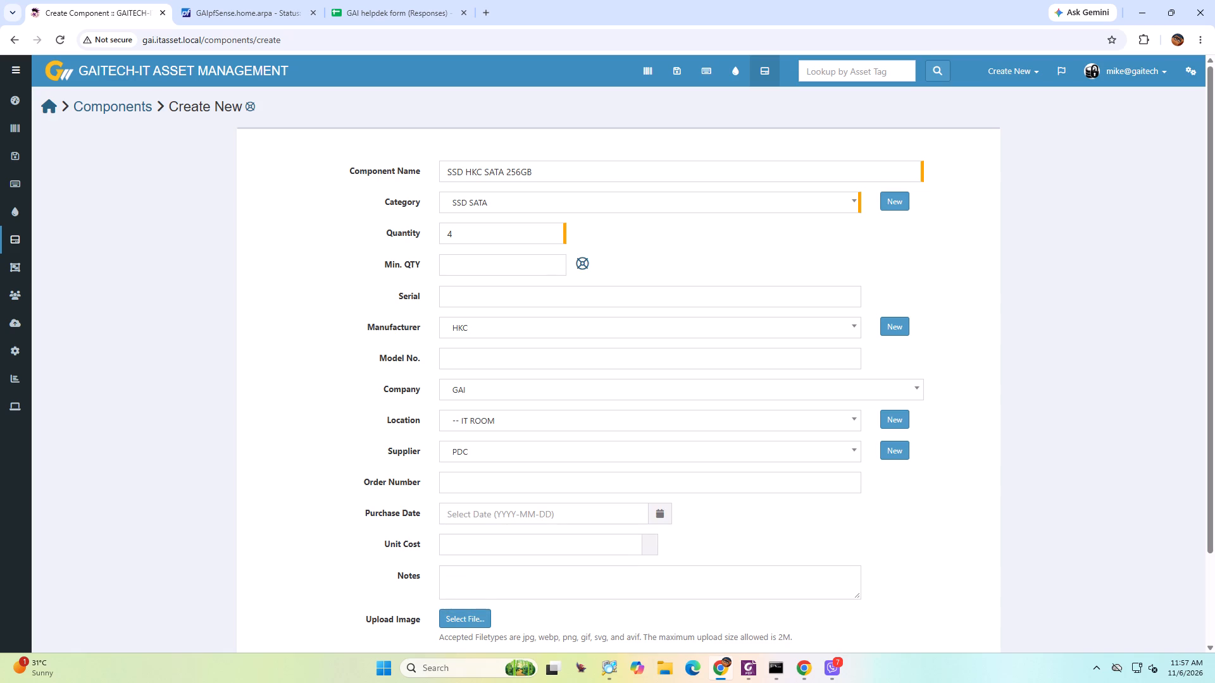
{"action": "scroll", "coordinate": [834, 570], "scroll_direction": "down", "scroll_amount": 1}
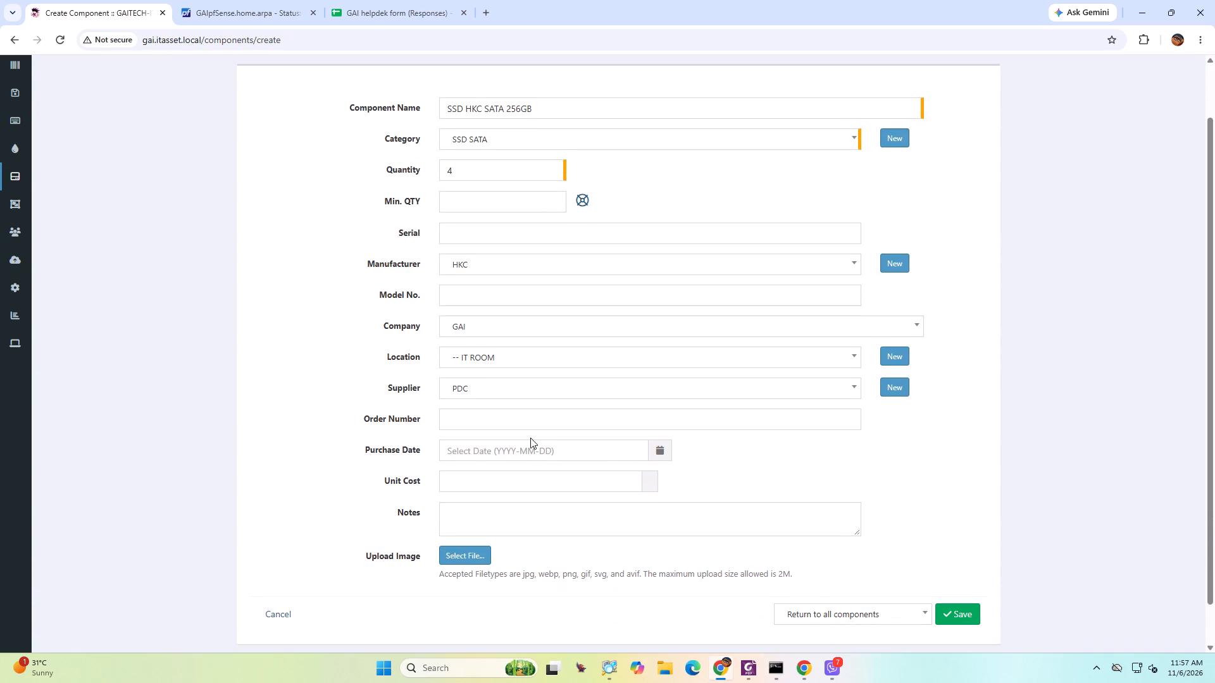
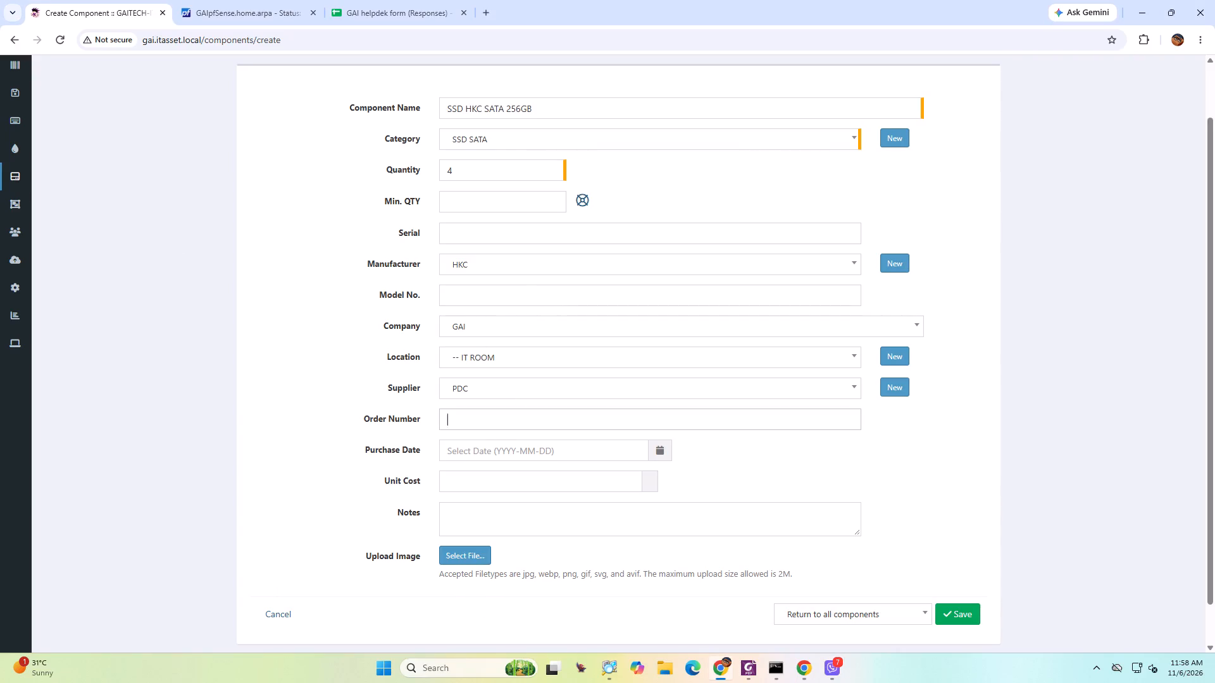
Enter order number 787 and set the purchase date to 2026-11-05 for the component.
{"action": "type", "text": "787"}
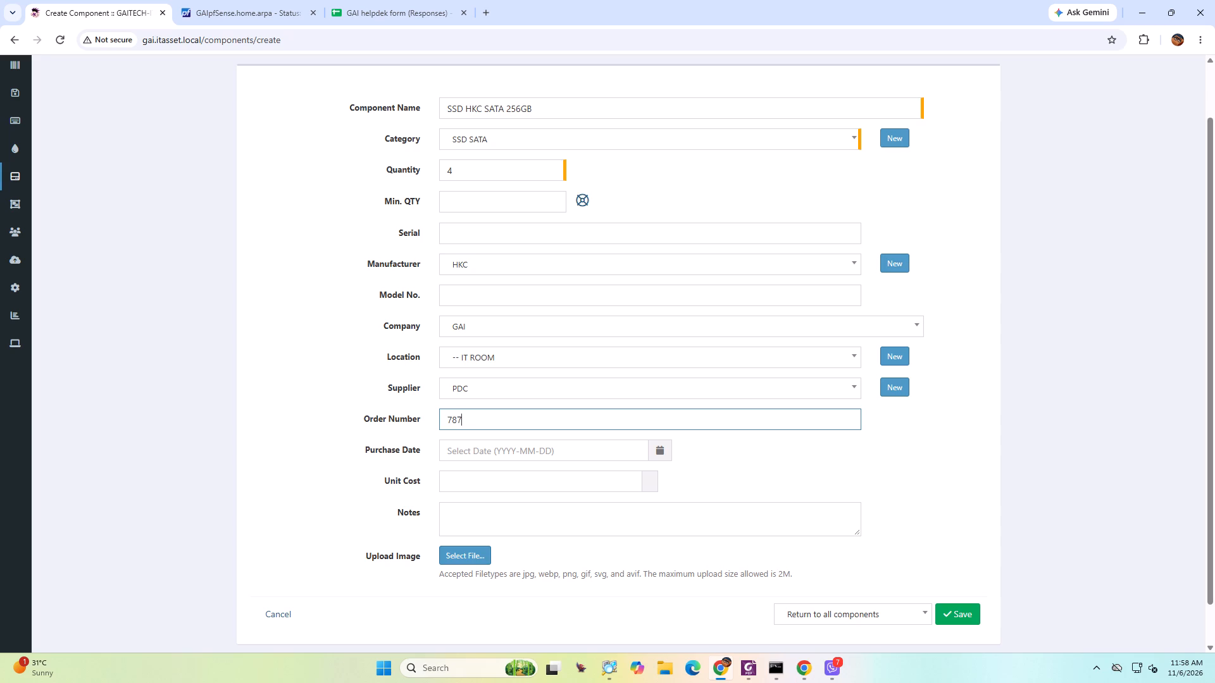
{"action": "left_click", "coordinate": [665, 452]}
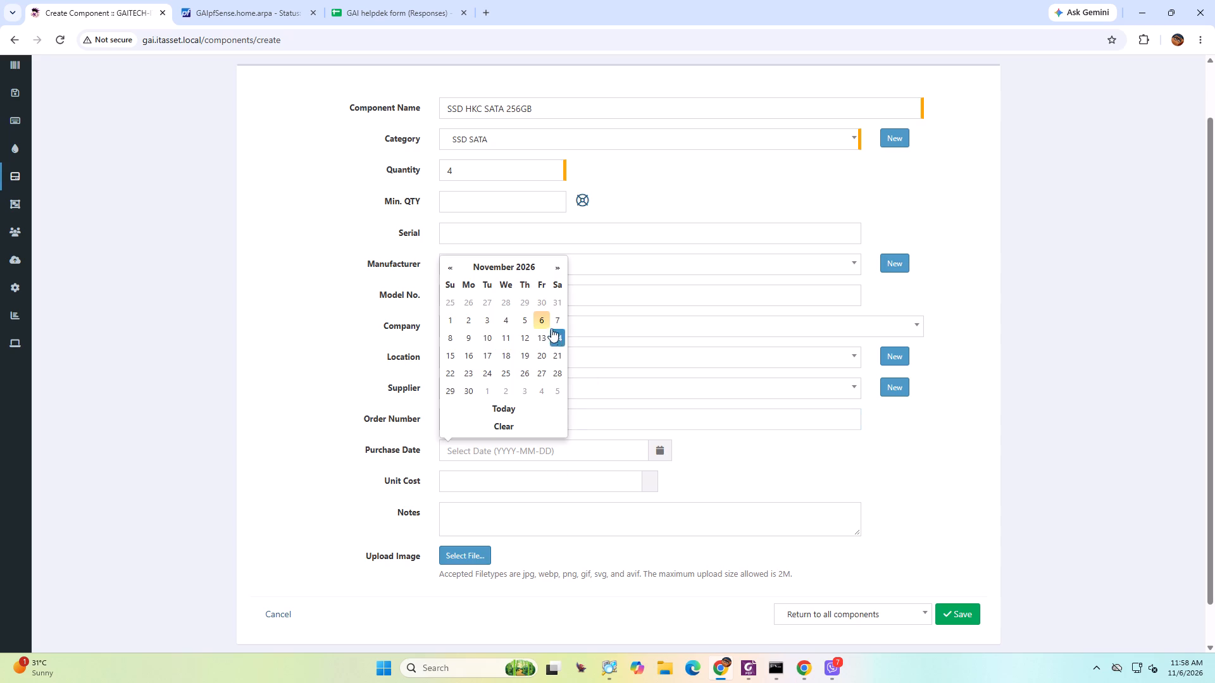
{"action": "left_click", "coordinate": [526, 321]}
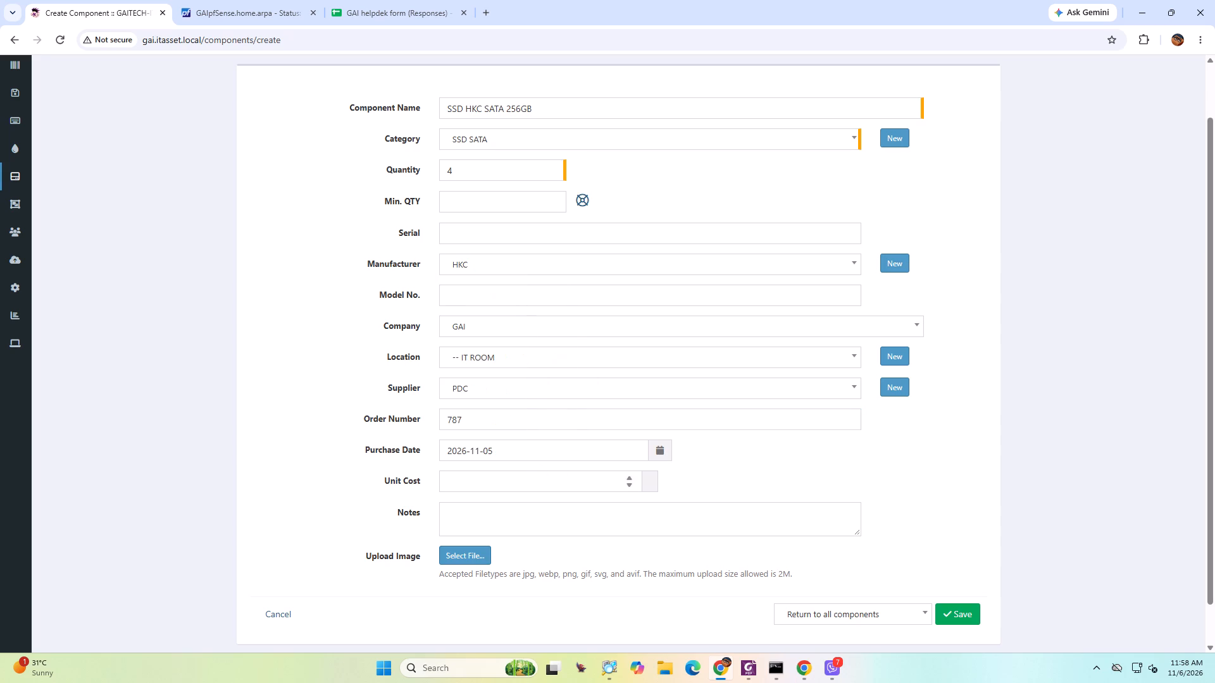
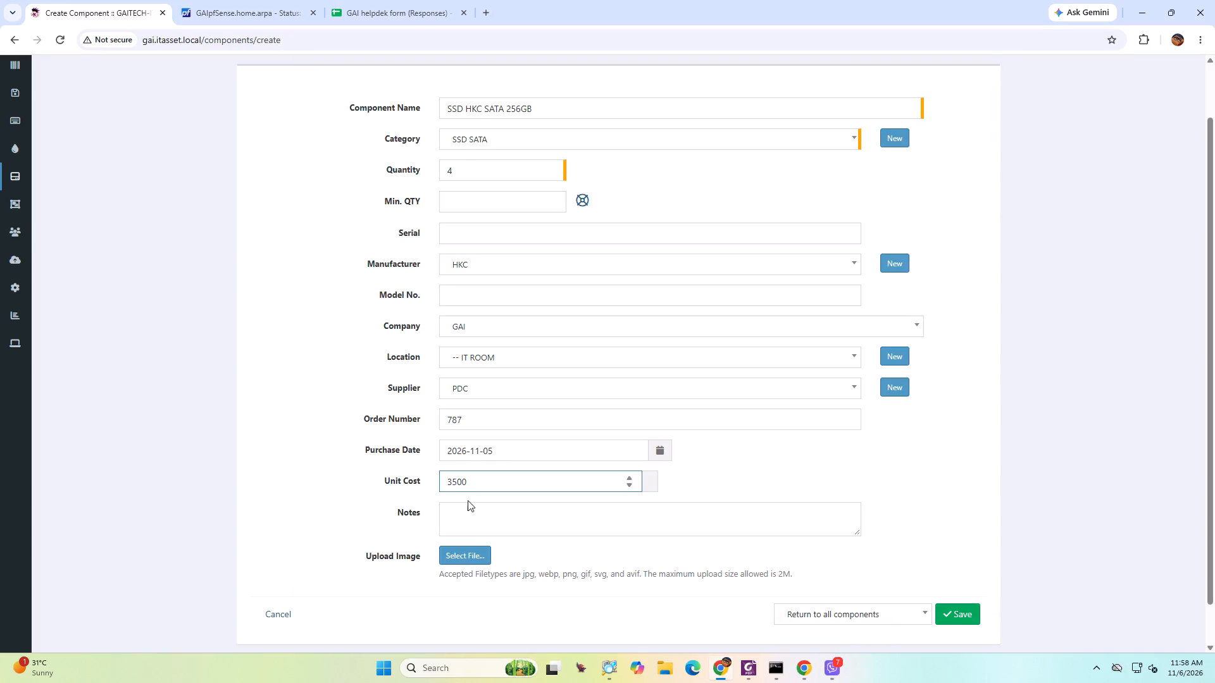
Start the component's notes with the word "for".
{"action": "left_click", "coordinate": [488, 519]}
{"action": "type", "text": "for"}
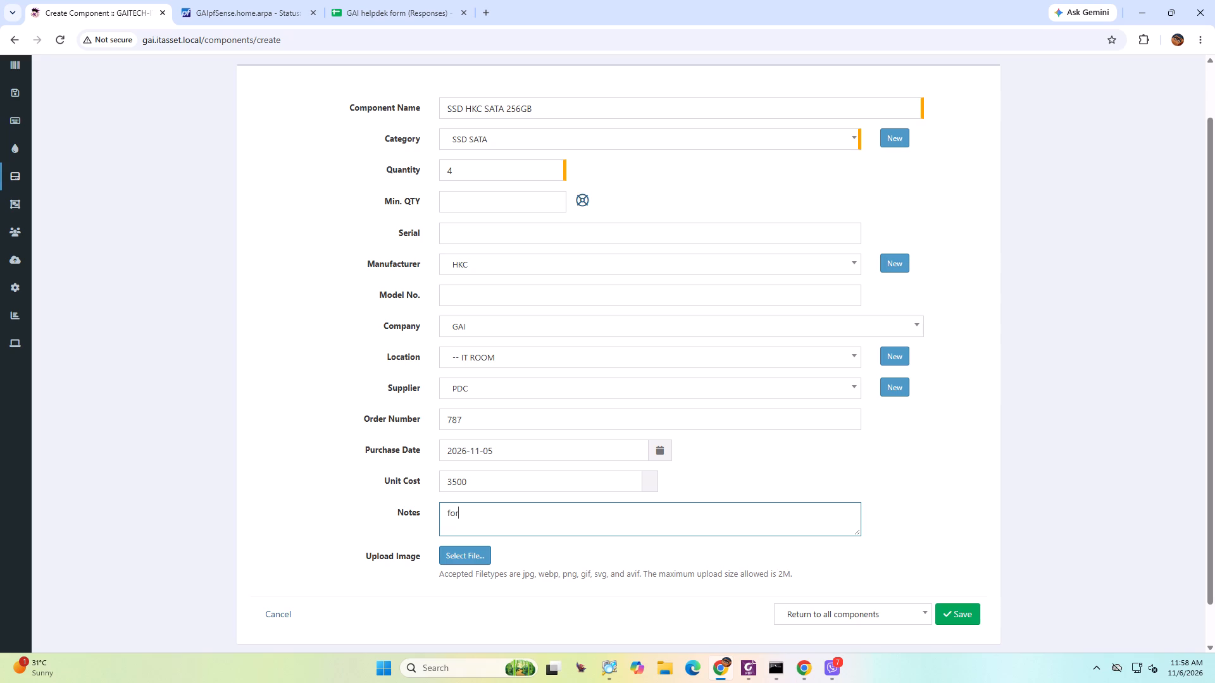
{"action": "key", "text": "space"}
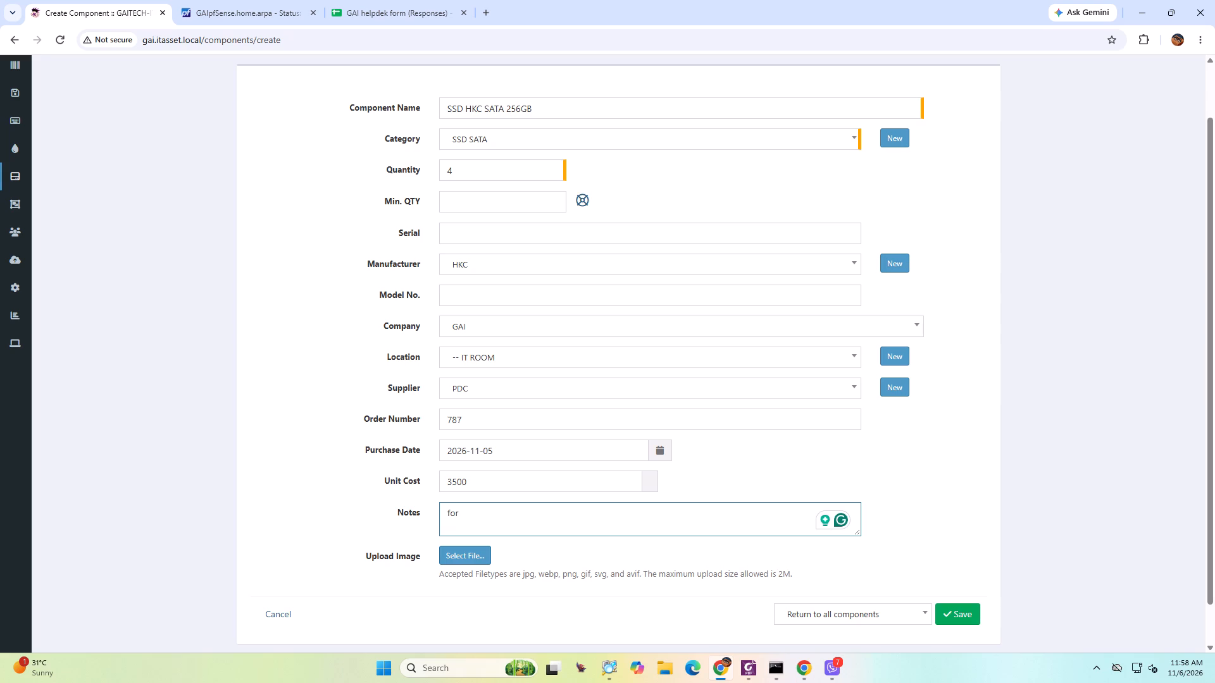
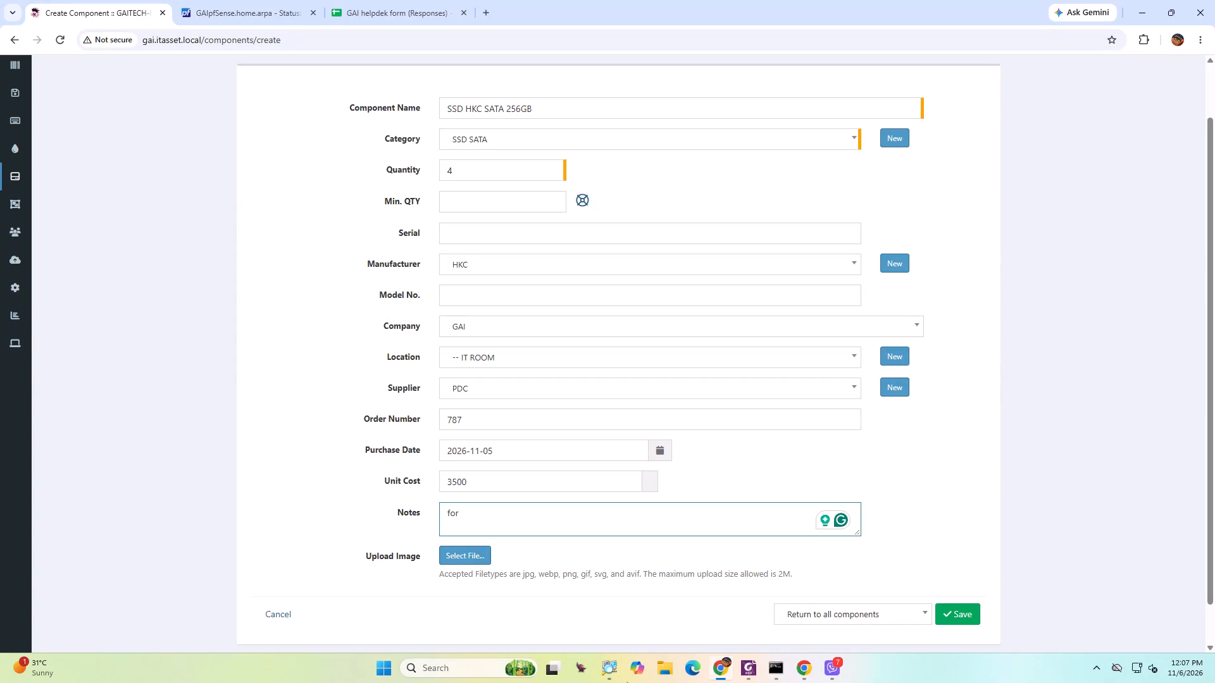
Switch to the Command Prompt window to check the continuous ping to 8.8.8.8.
{"action": "left_click", "coordinate": [780, 672]}
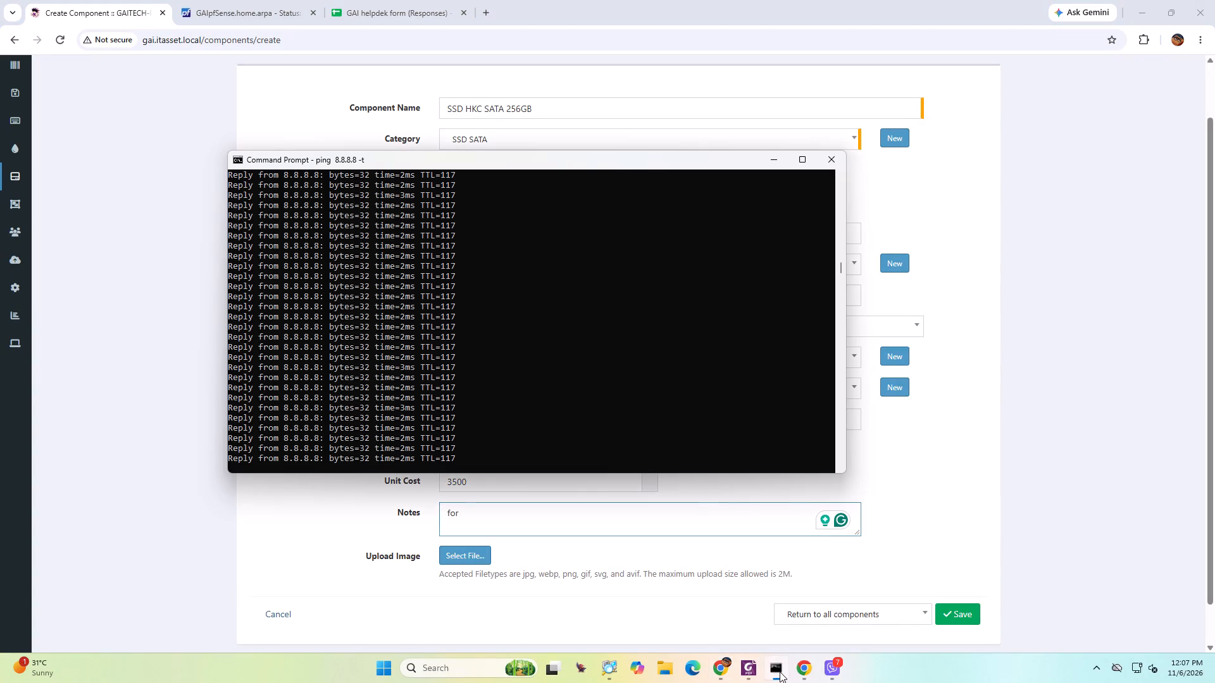
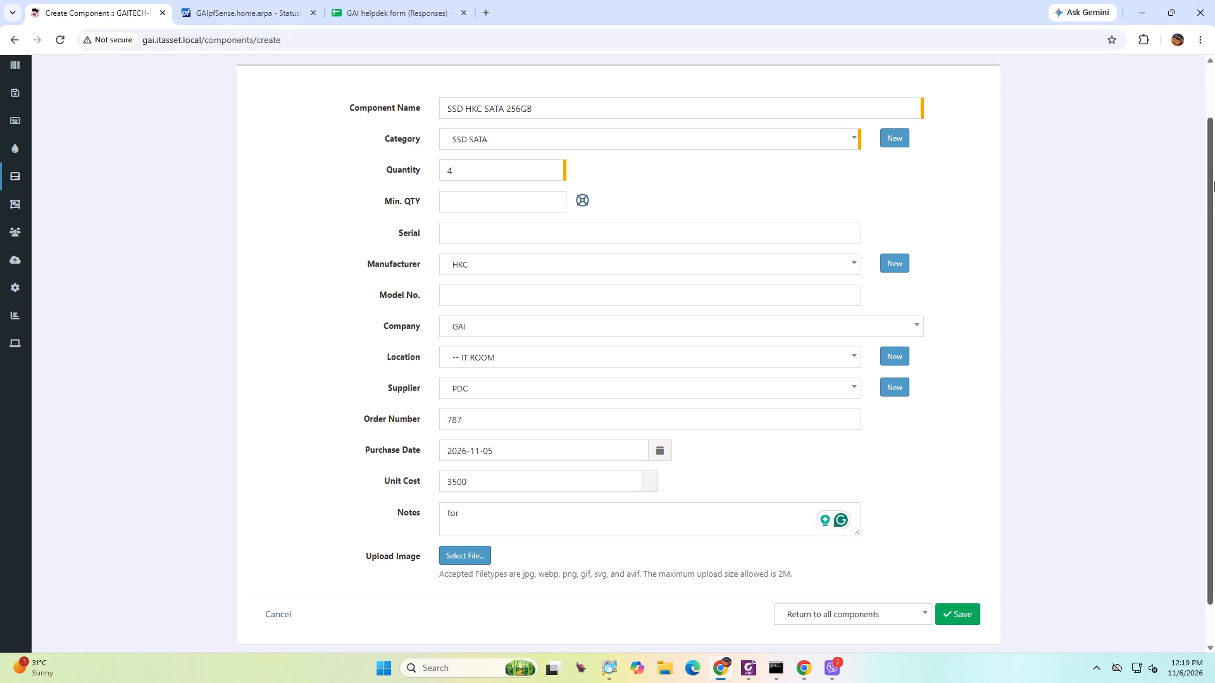
Complete the component's Notes entry so that it reads "for pattern maker".
{"action": "left_click", "coordinate": [483, 519]}
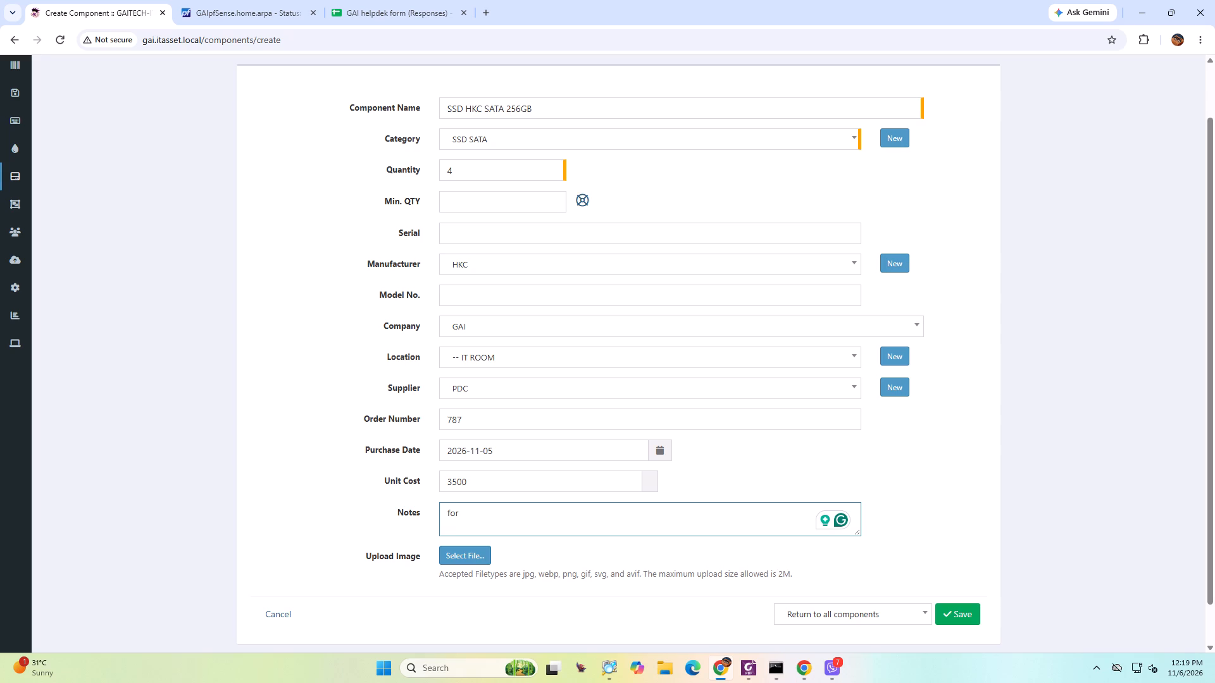
{"action": "type", "text": "ps"}
{"action": "key", "text": "BackSpace"}
{"action": "type", "text": "attern"}
{"action": "key", "text": "space"}
{"action": "type", "text": "majer"}
{"action": "key", "text": "BackSpace"}
{"action": "key", "text": "BackSpace"}
{"action": "key", "text": "BackSpace"}
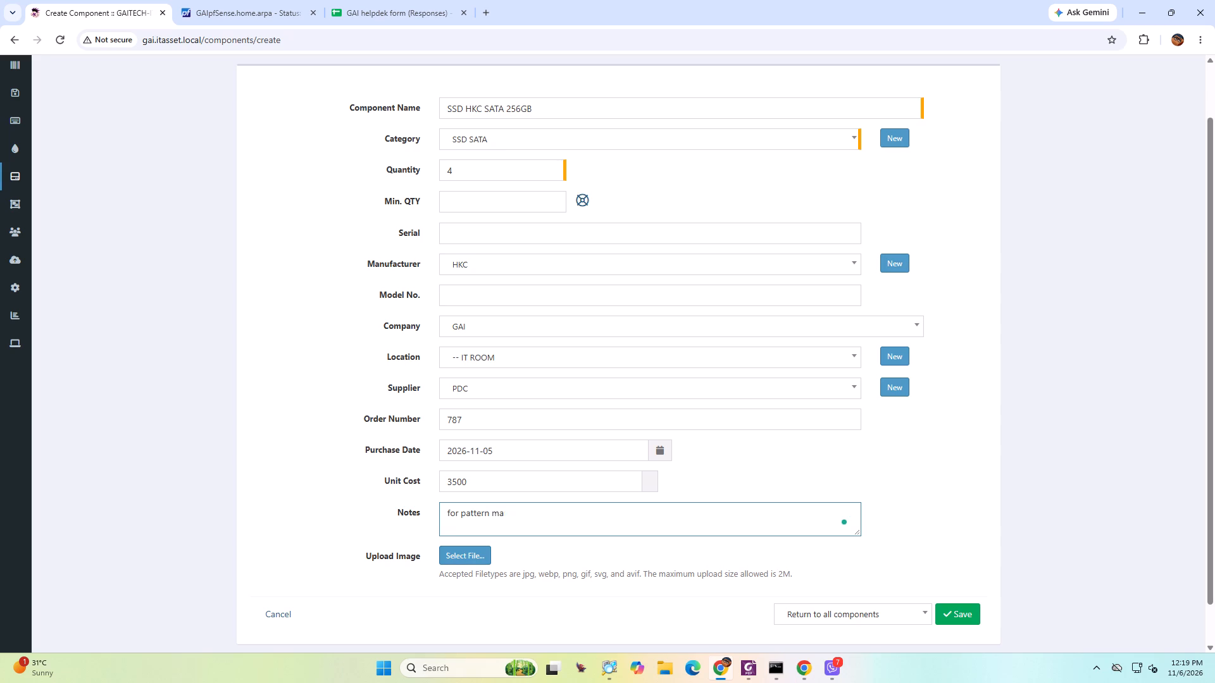
{"action": "key", "text": "BackSpace"}
{"action": "key", "text": "k"}
{"action": "key", "text": "BackSpace"}
{"action": "type", "text": "aker"}
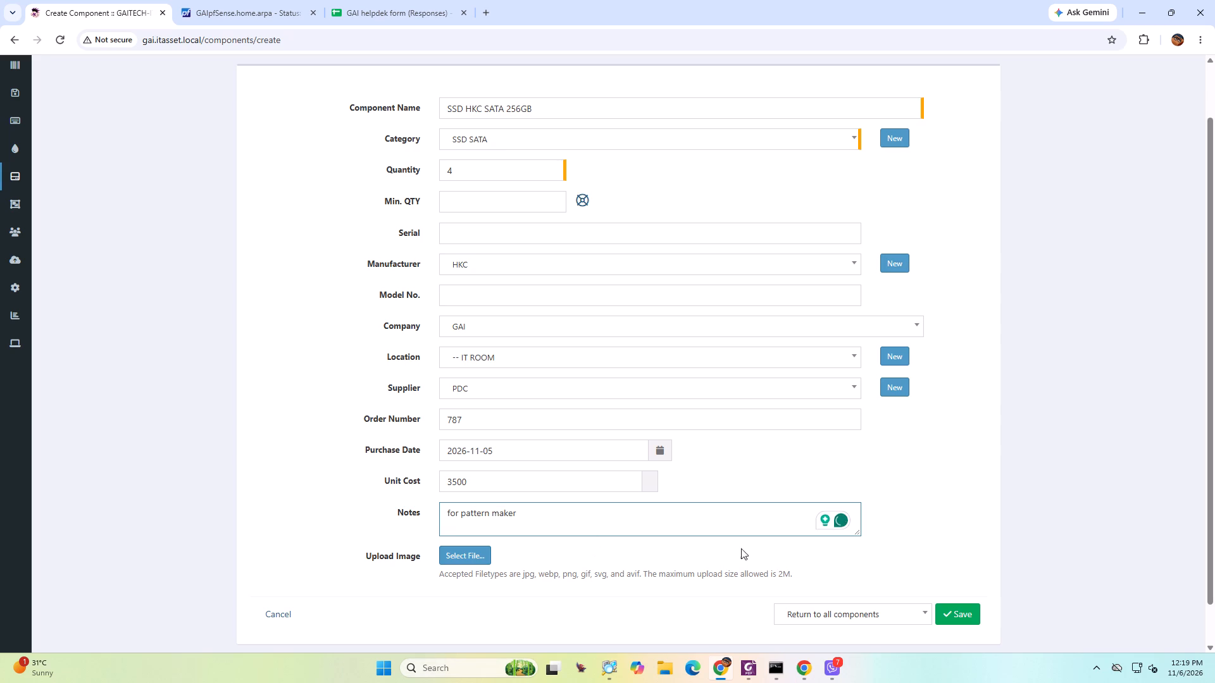
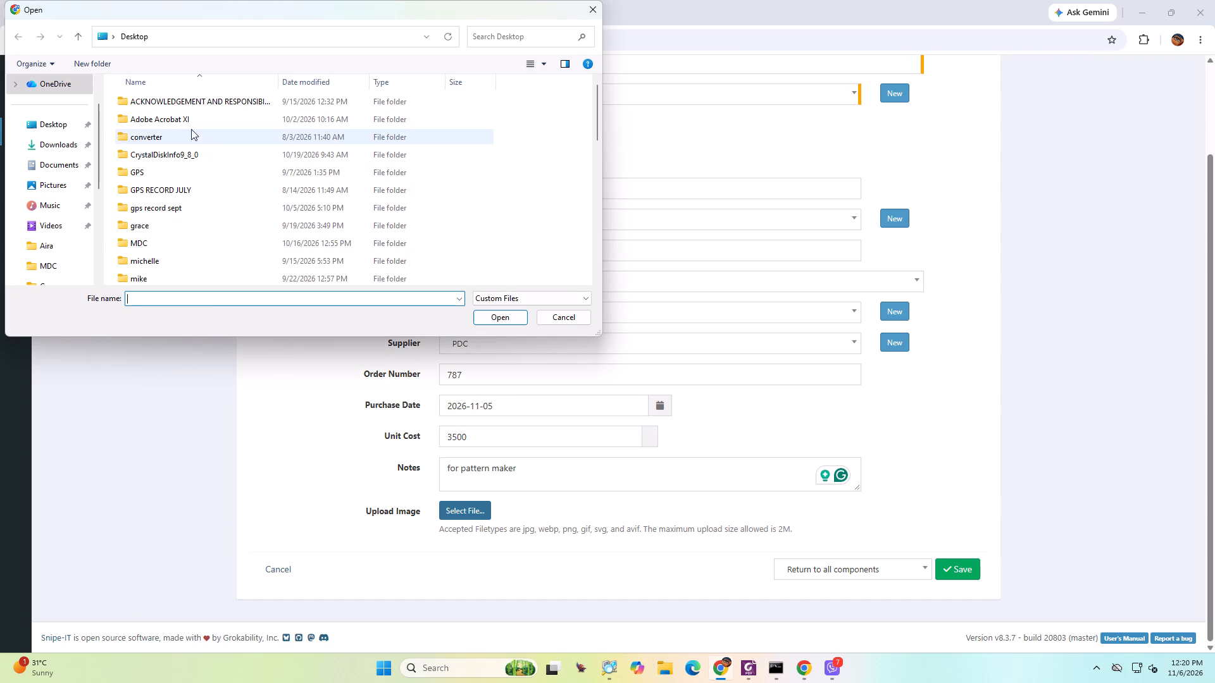
Browse the Desktop files for the component's image upload and group them by date modified.
{"action": "scroll", "coordinate": [385, 215], "scroll_direction": "down", "scroll_amount": 4}
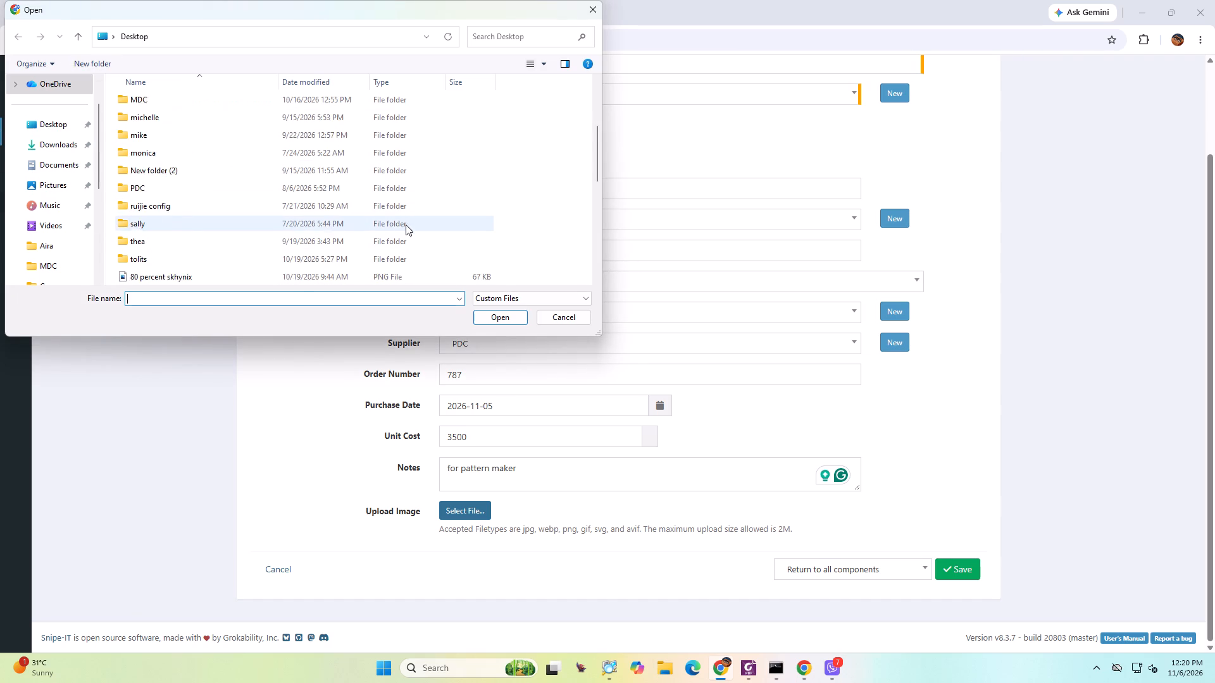
{"action": "scroll", "coordinate": [406, 225], "scroll_direction": "down", "scroll_amount": 6}
{"action": "scroll", "coordinate": [412, 233], "scroll_direction": "up", "scroll_amount": 1}
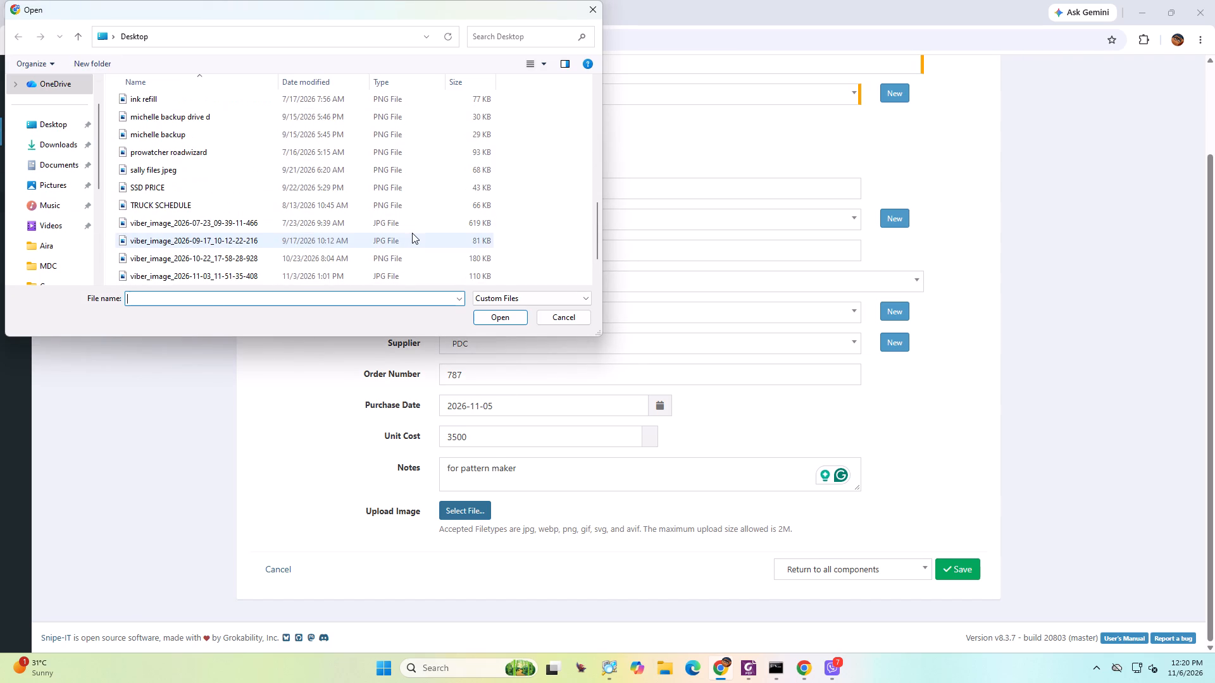
{"action": "right_click", "coordinate": [528, 157]}
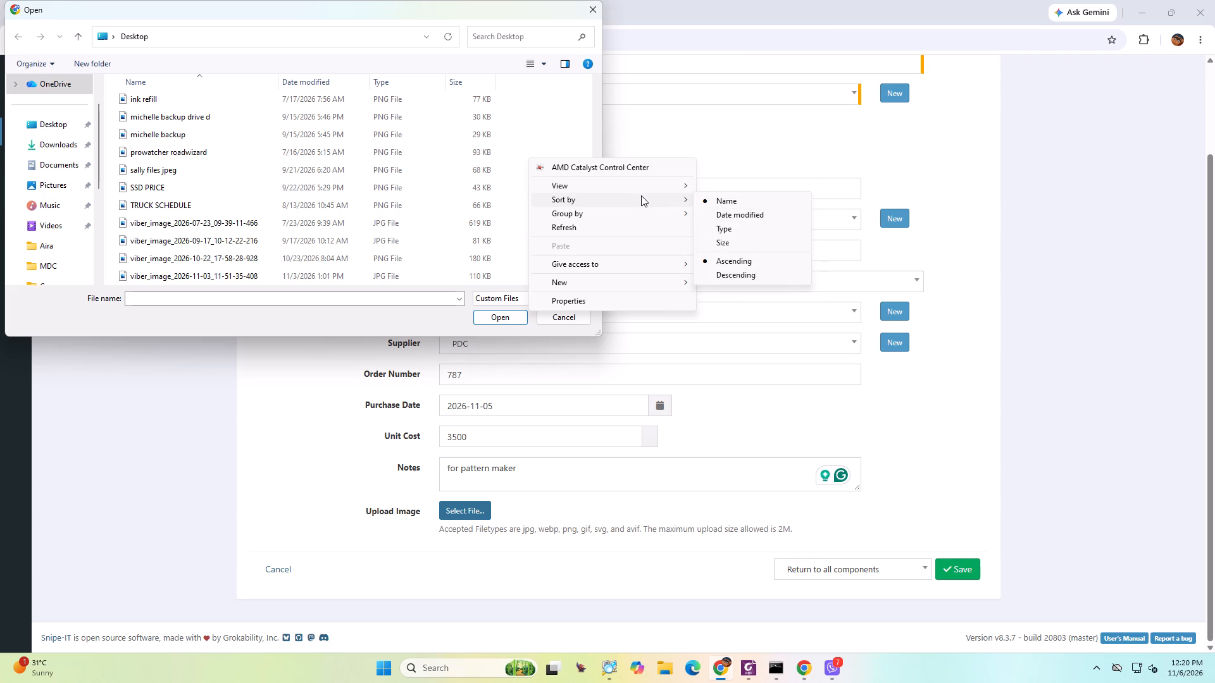
{"action": "left_click", "coordinate": [735, 228]}
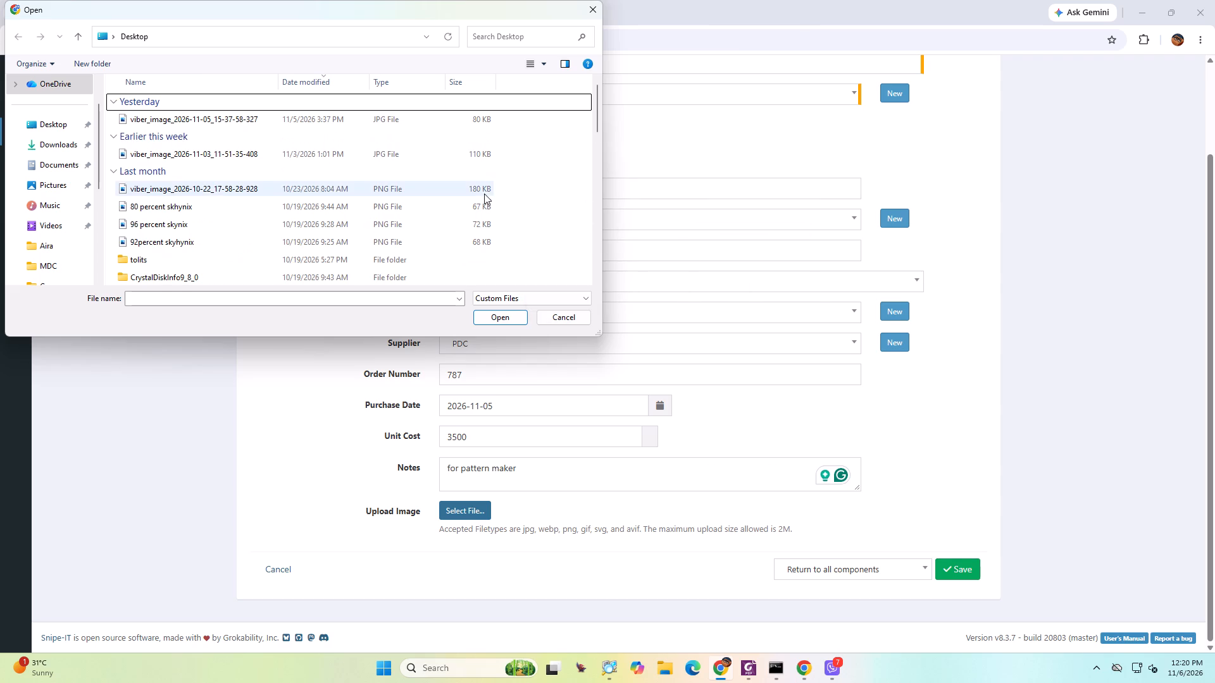
{"action": "scroll", "coordinate": [292, 145], "scroll_direction": "up", "scroll_amount": 2}
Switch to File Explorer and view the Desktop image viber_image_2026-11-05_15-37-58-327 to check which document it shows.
{"action": "left_click", "coordinate": [660, 667]}
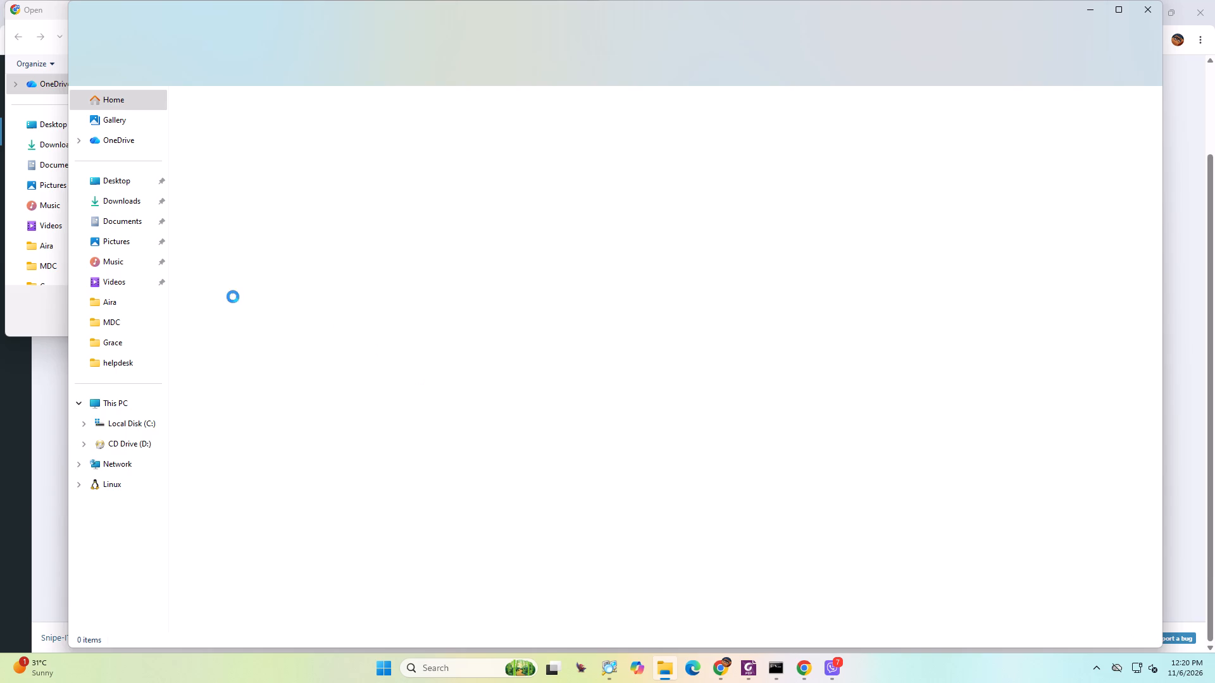
{"action": "left_click", "coordinate": [125, 185]}
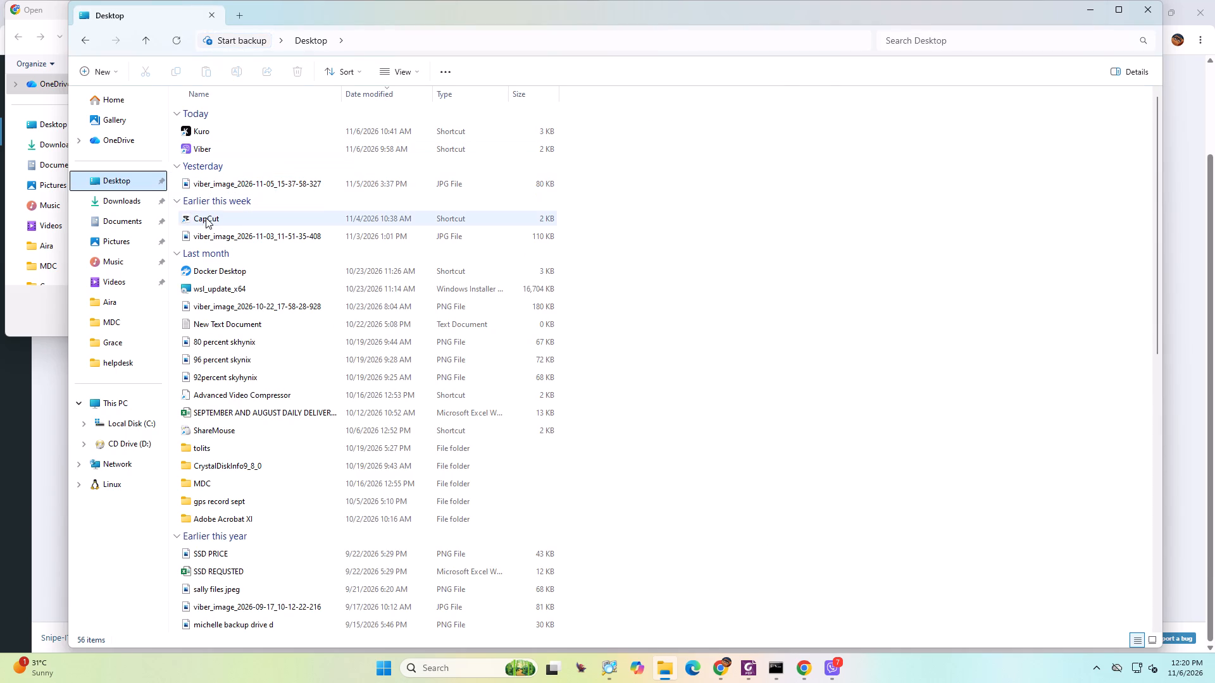
{"action": "double_click", "coordinate": [290, 187]}
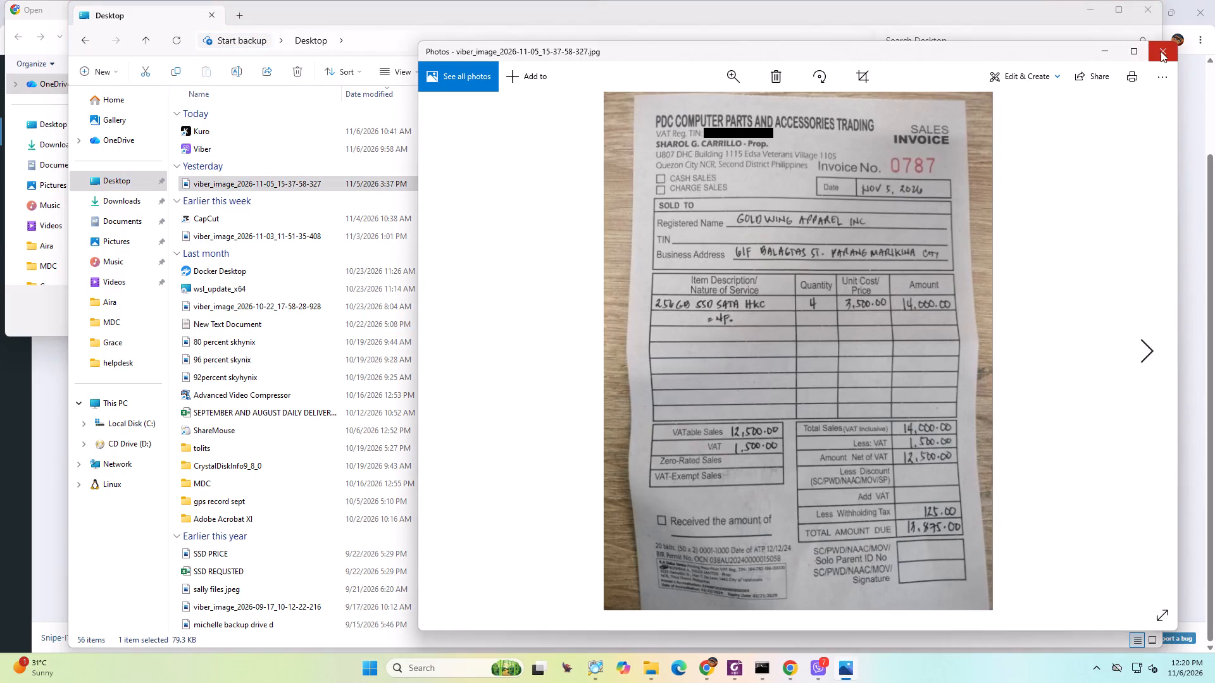
{"action": "left_click", "coordinate": [1161, 51]}
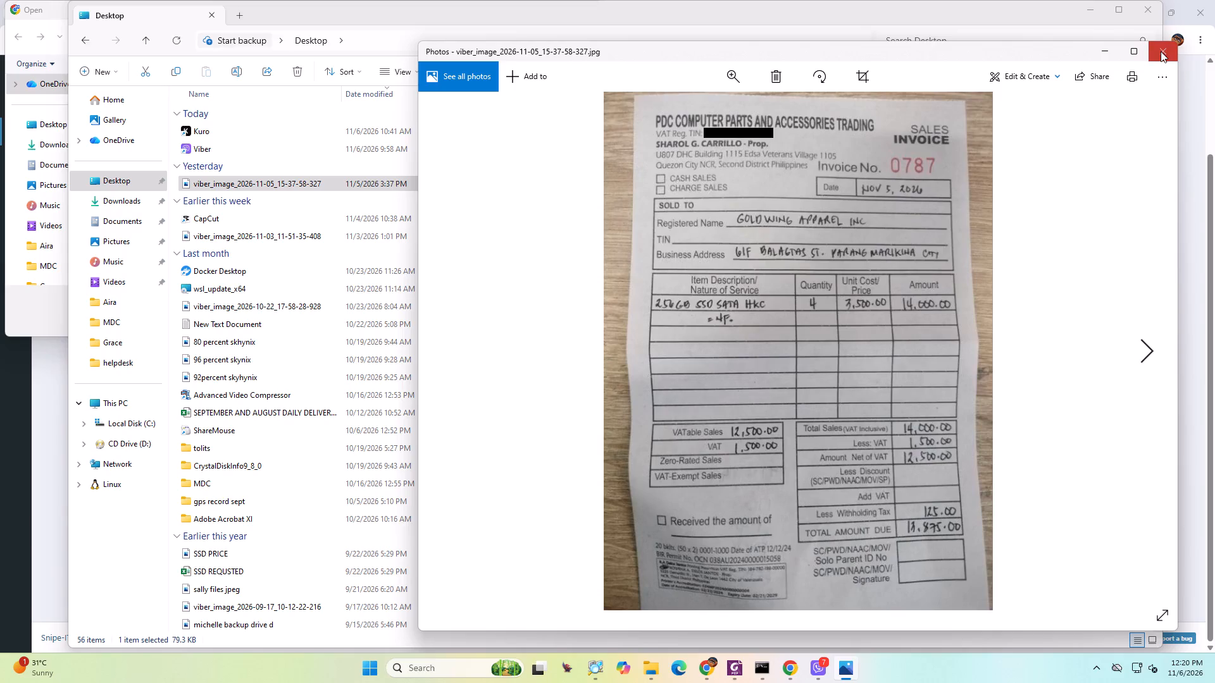
{"action": "left_click", "coordinate": [1091, 13]}
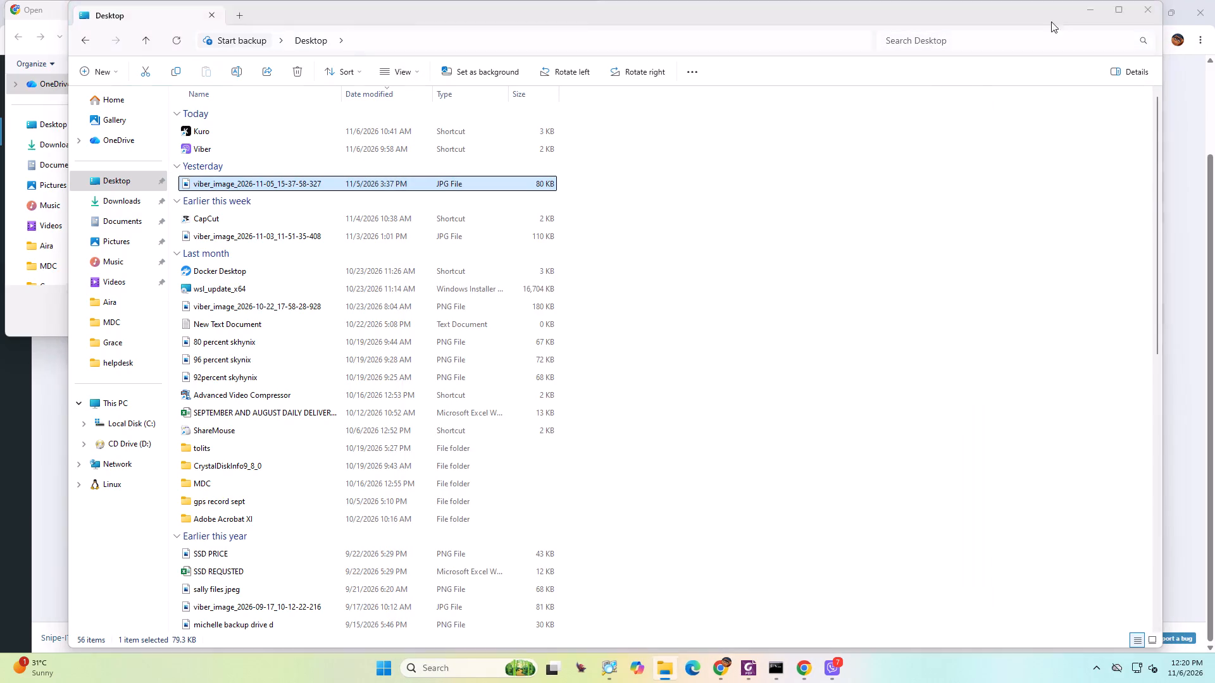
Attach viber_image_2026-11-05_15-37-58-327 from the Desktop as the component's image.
{"action": "left_click", "coordinate": [251, 118]}
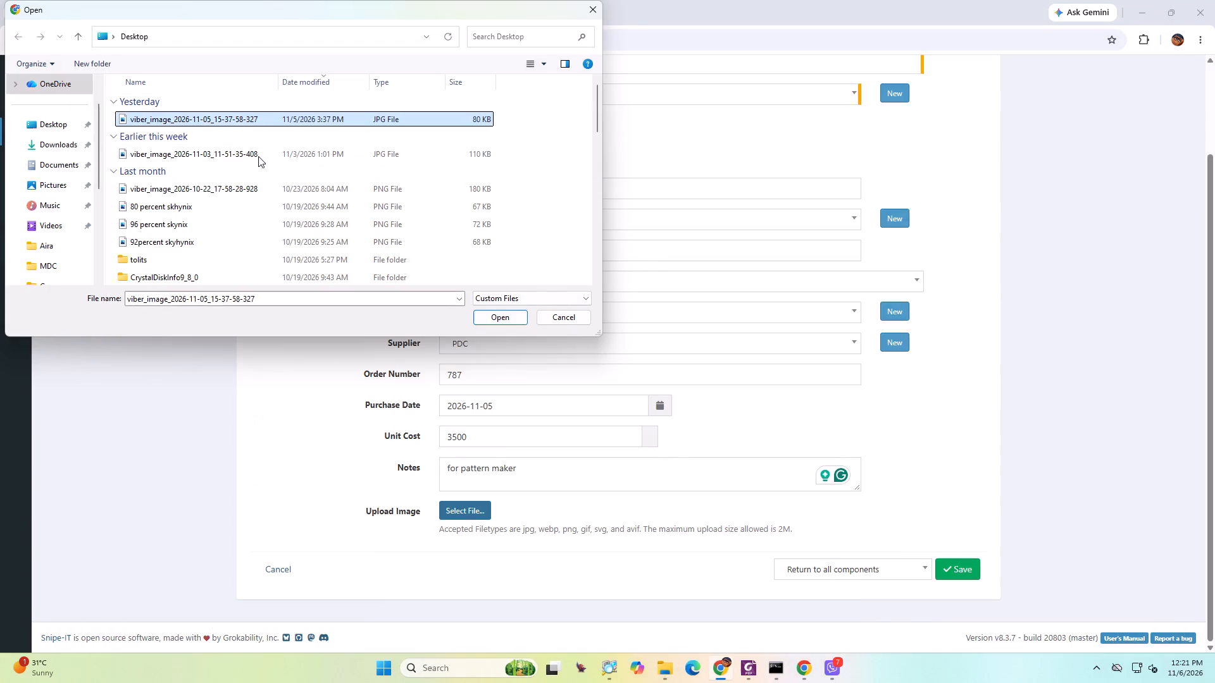
{"action": "left_click", "coordinate": [497, 324]}
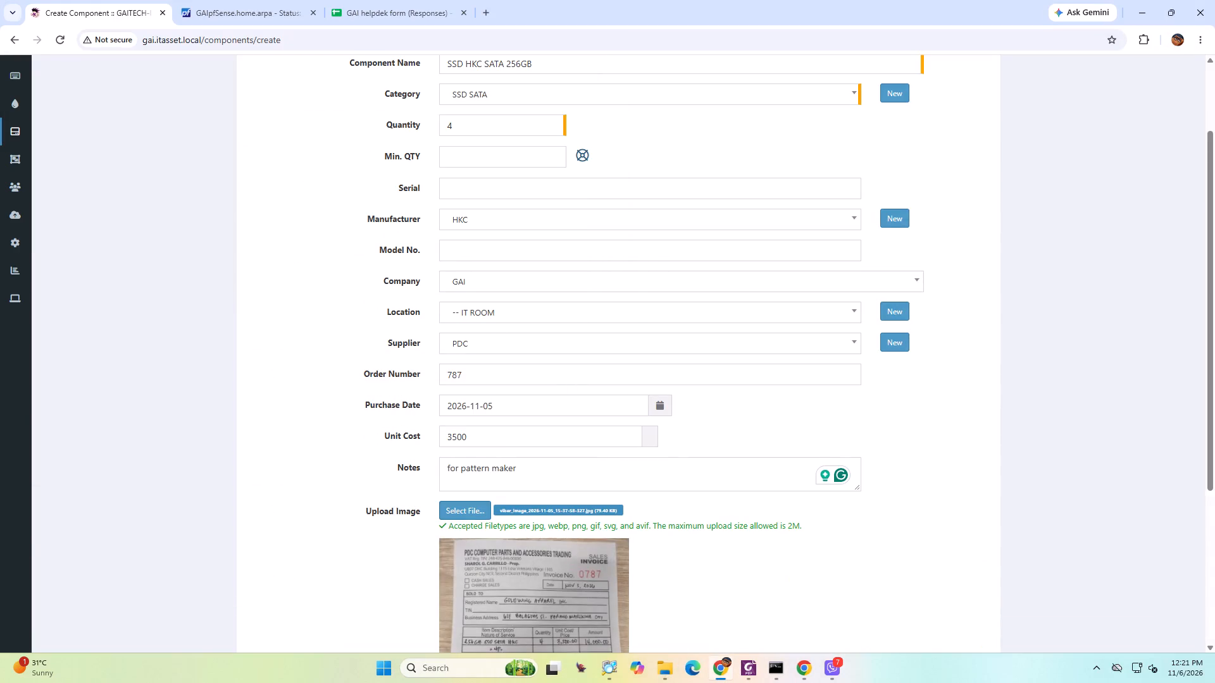
Save the new SSD HKC SATA 256GB component, returning to all components.
{"action": "scroll", "coordinate": [763, 560], "scroll_direction": "down", "scroll_amount": 4}
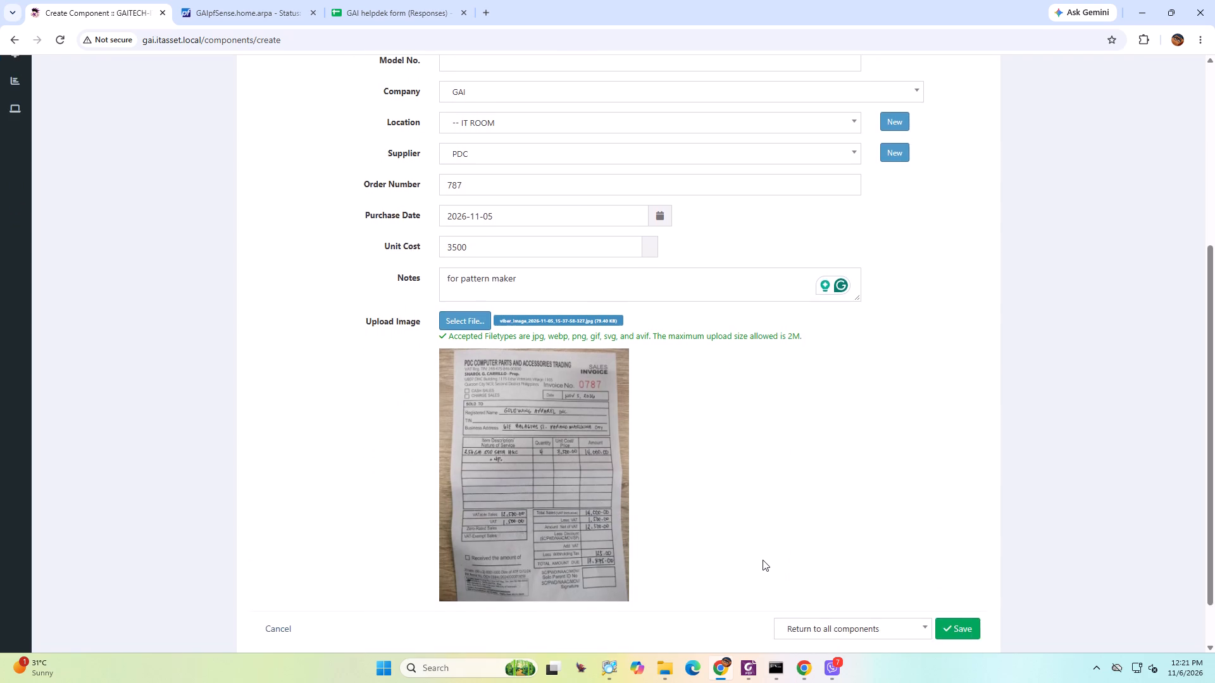
{"action": "scroll", "coordinate": [763, 560], "scroll_direction": "down", "scroll_amount": 1}
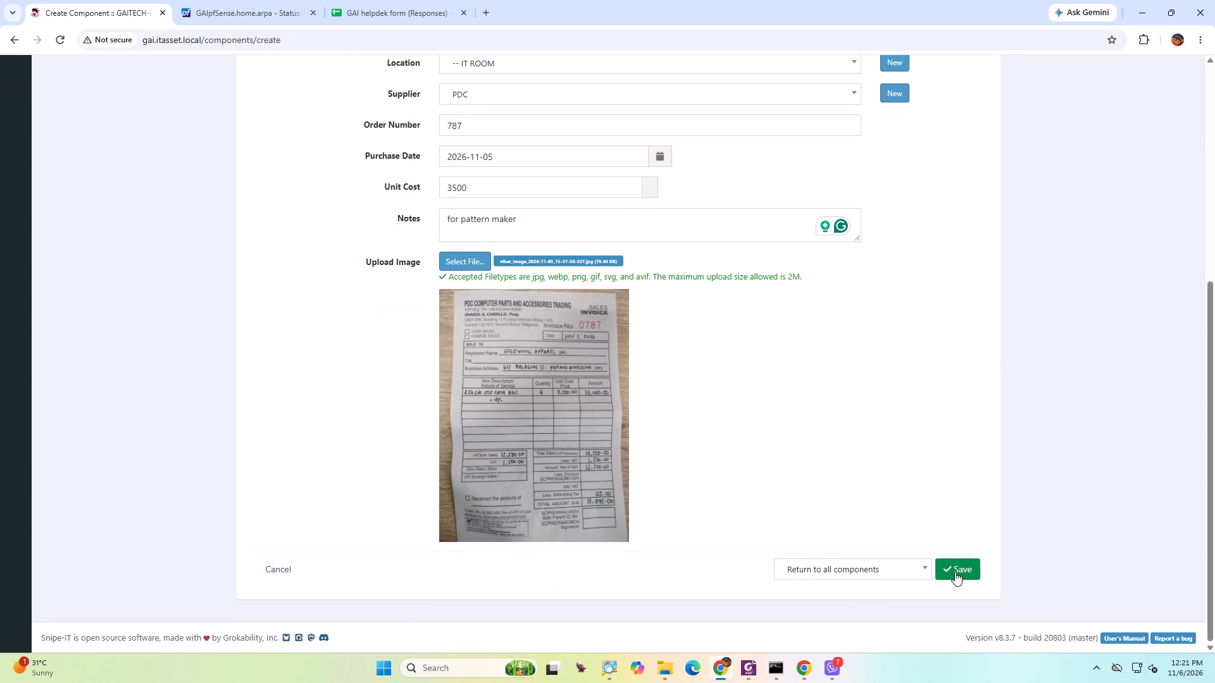
{"action": "left_click", "coordinate": [955, 572]}
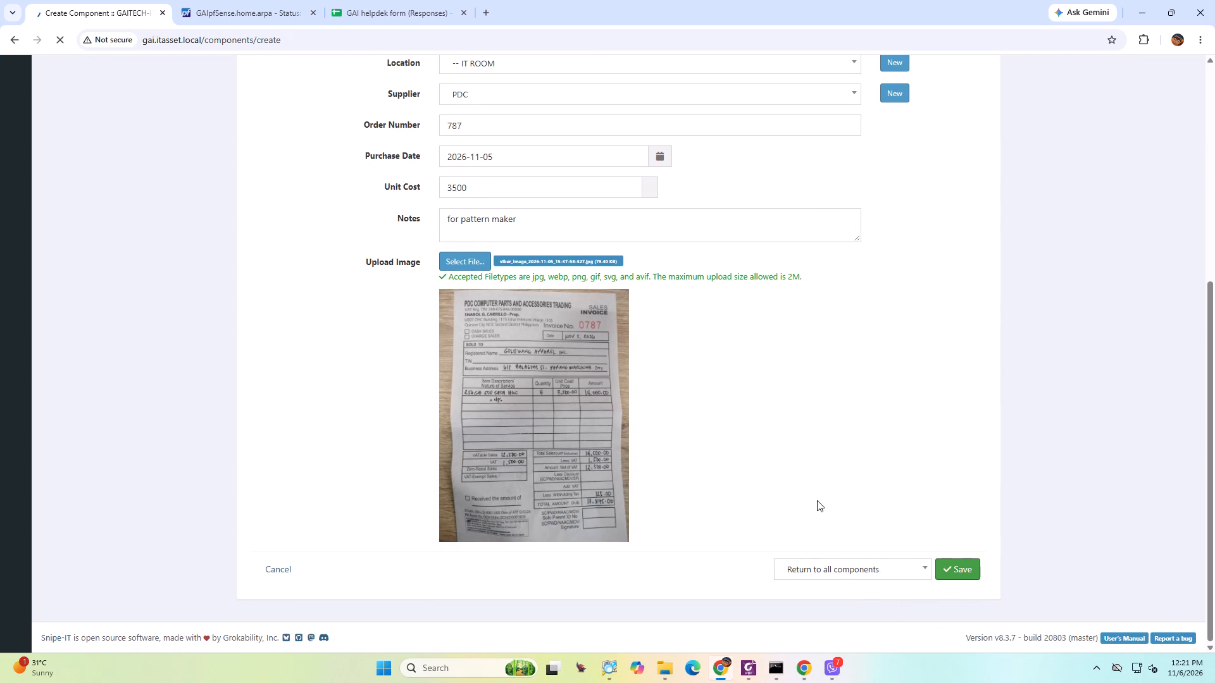
{"action": "left_click", "coordinate": [956, 567]}
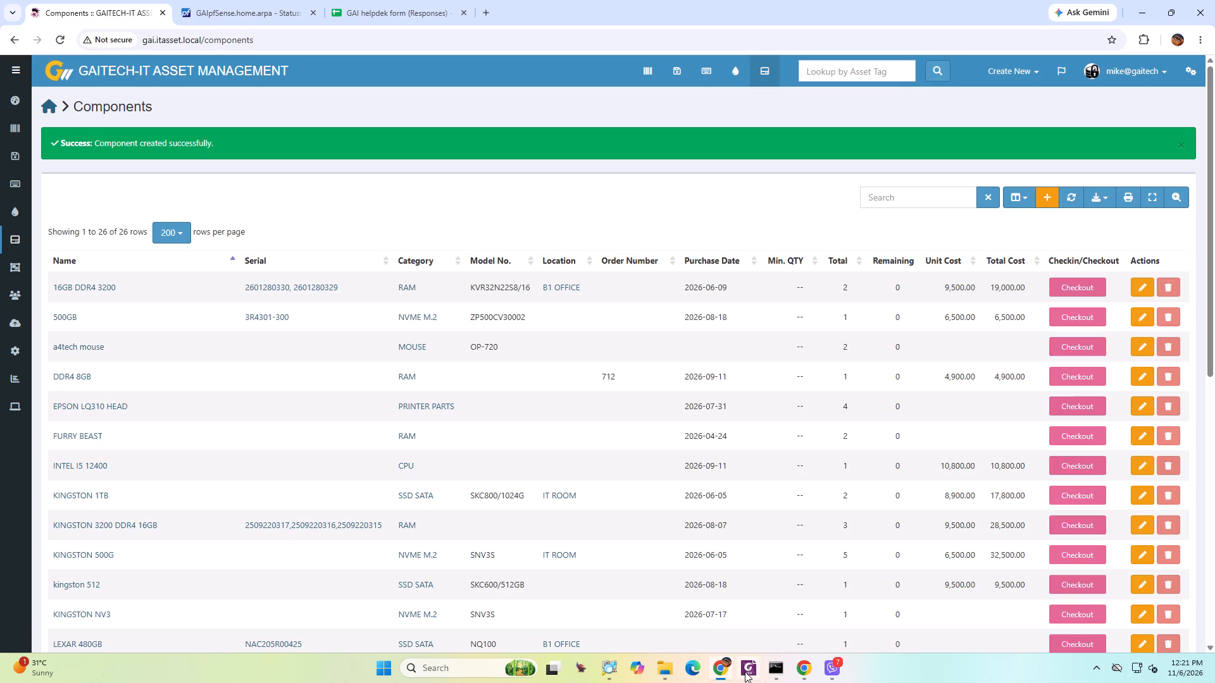
Show the hidden system tray icons.
{"action": "left_click", "coordinate": [1095, 665]}
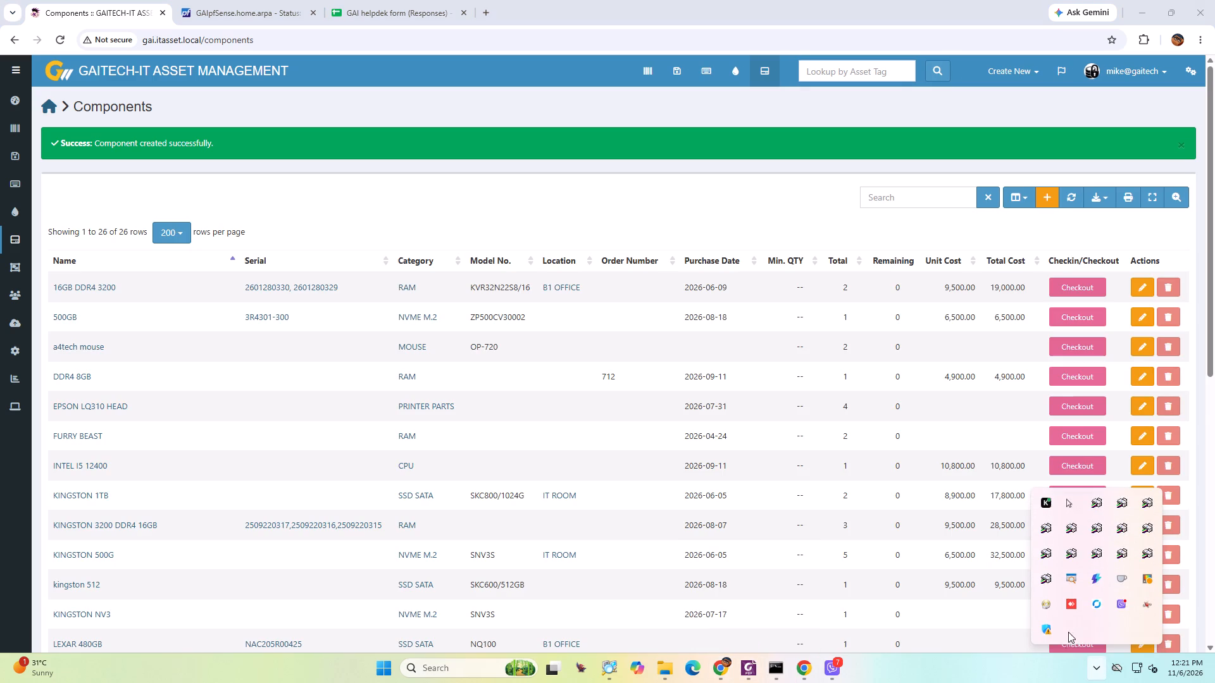
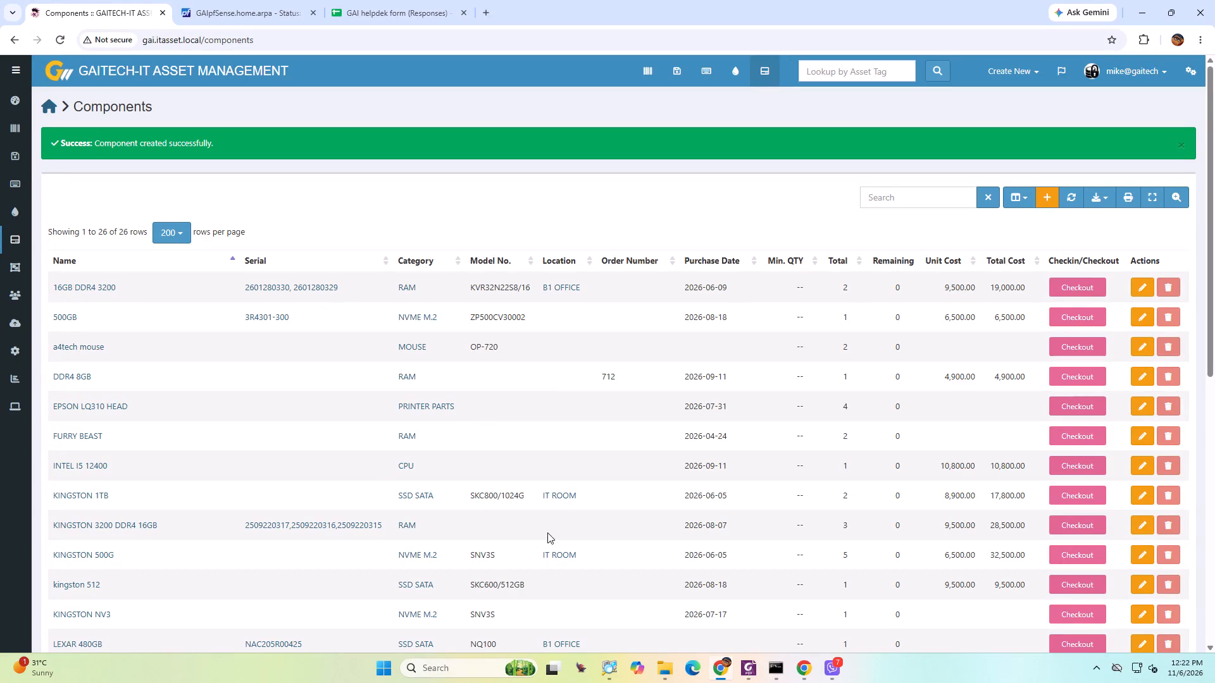
Switch to Command Prompt to check the continuous ping to 8.8.8.8.
{"action": "left_click", "coordinate": [782, 674]}
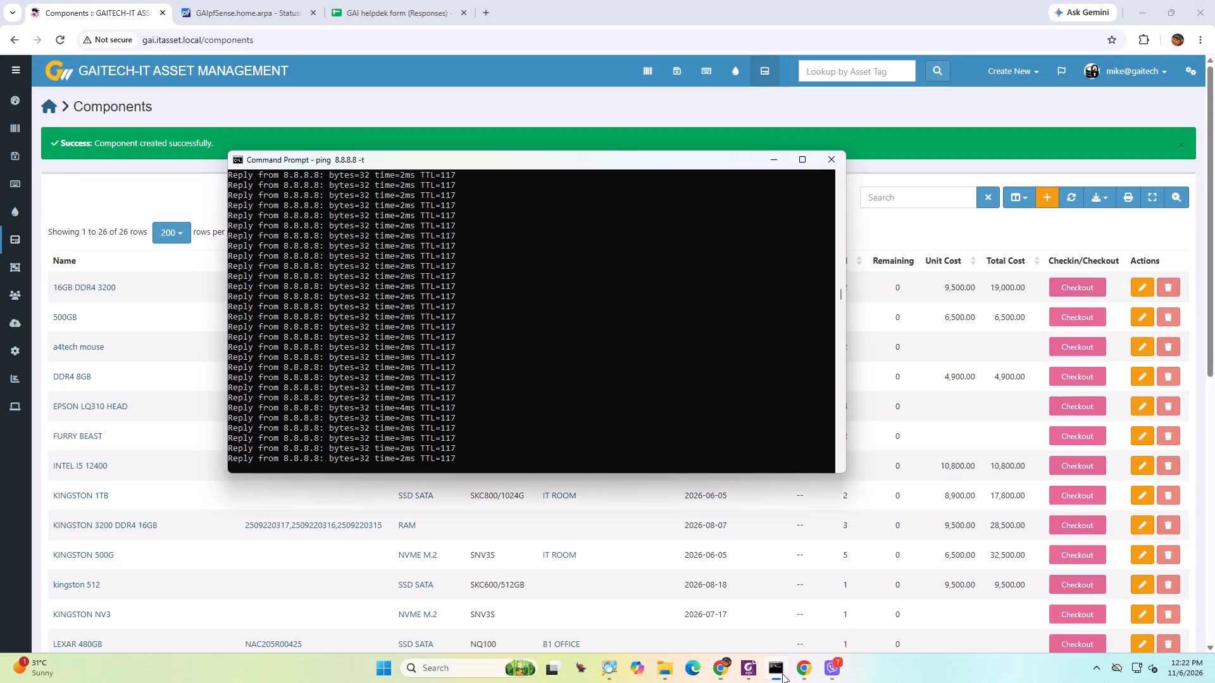
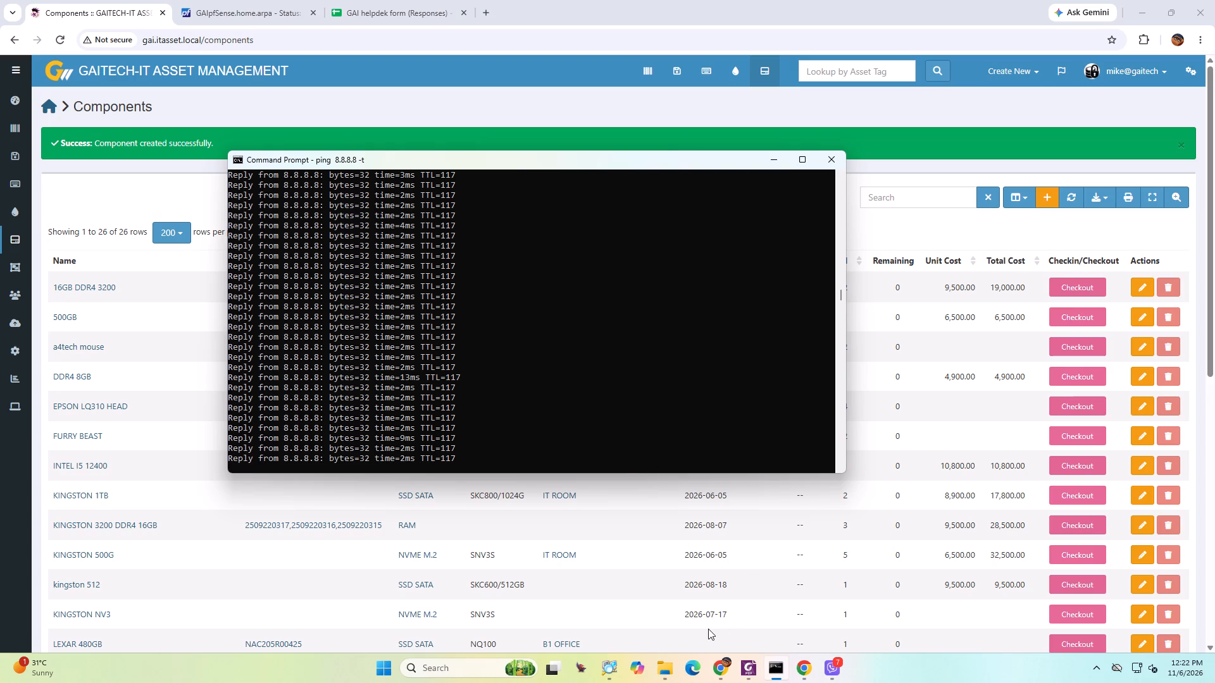
Move the ping window aside and switch to the pfSense dashboard in Chrome to examine its system status and interface traffic graphs.
{"action": "left_click", "coordinate": [256, 13]}
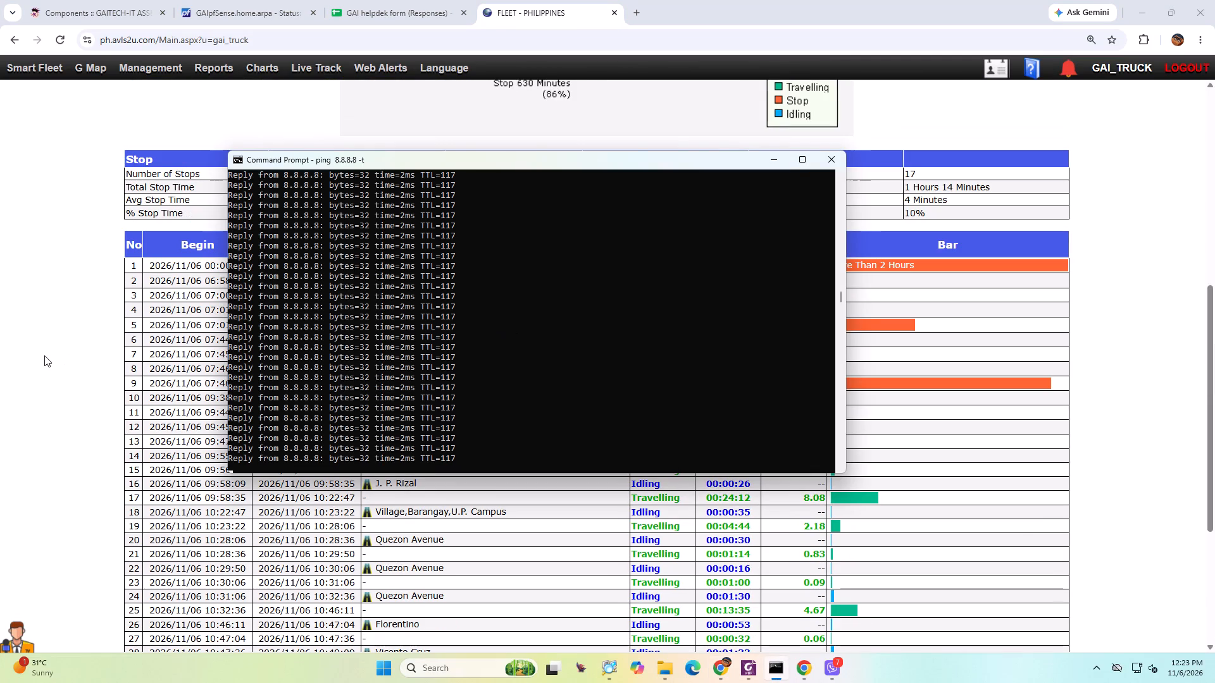
{"action": "left_click_drag", "start_coordinate": [545, 159], "coordinate": [475, 159]}
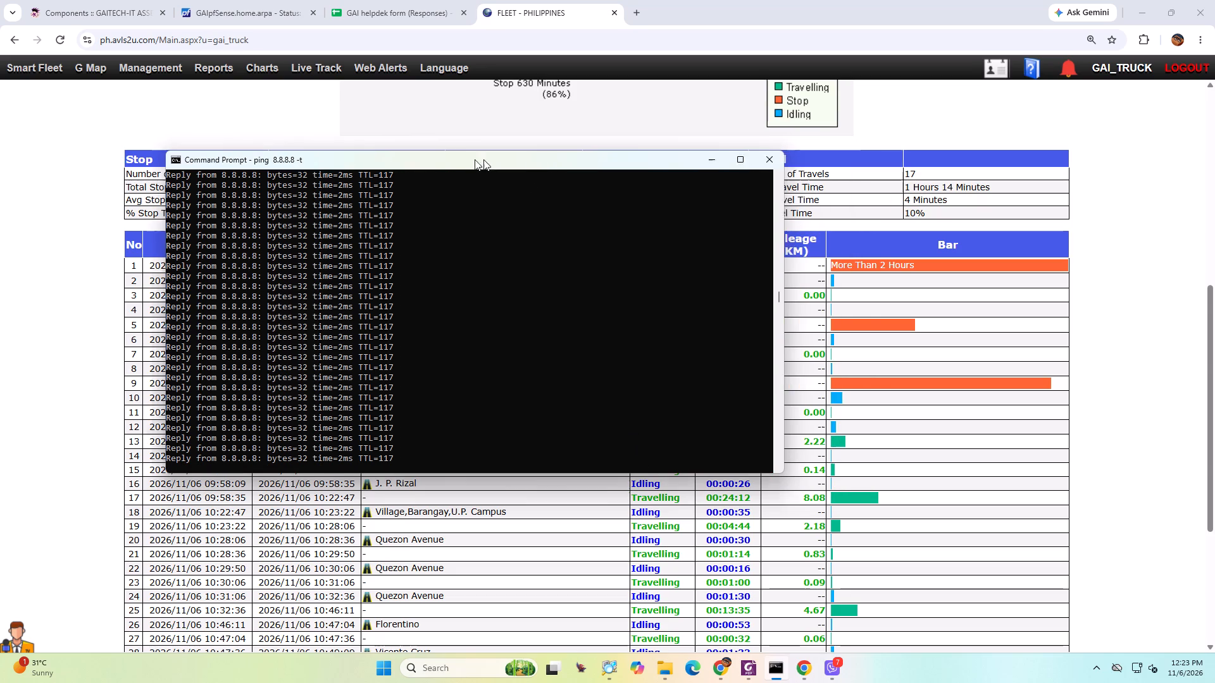
{"action": "left_click_drag", "start_coordinate": [475, 159], "coordinate": [433, 159]}
{"action": "left_click", "coordinate": [404, 0]}
{"action": "left_click", "coordinate": [271, 0]}
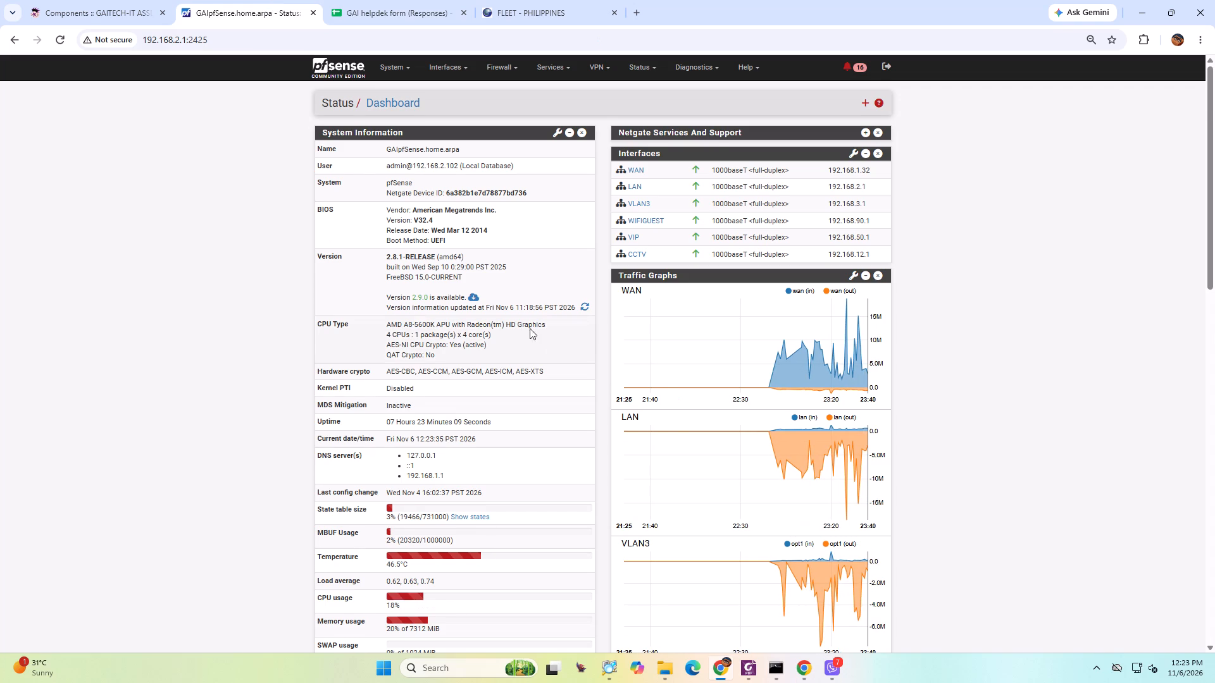
{"action": "scroll", "coordinate": [652, 425], "scroll_direction": "down", "scroll_amount": 2}
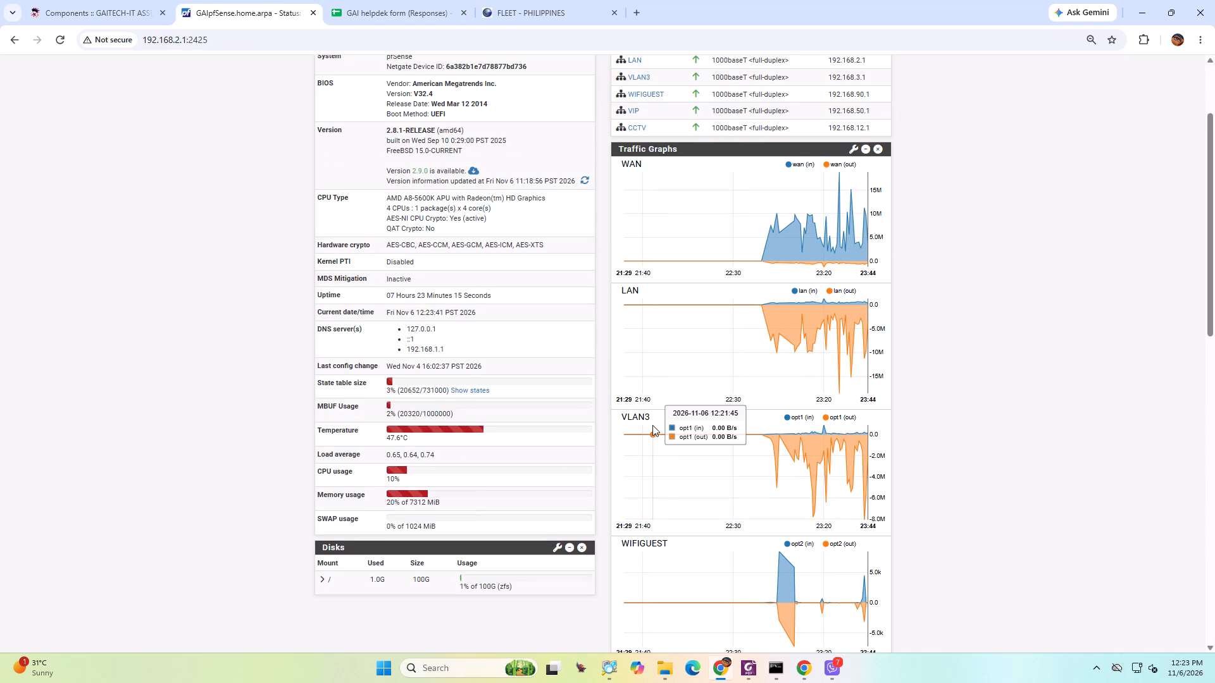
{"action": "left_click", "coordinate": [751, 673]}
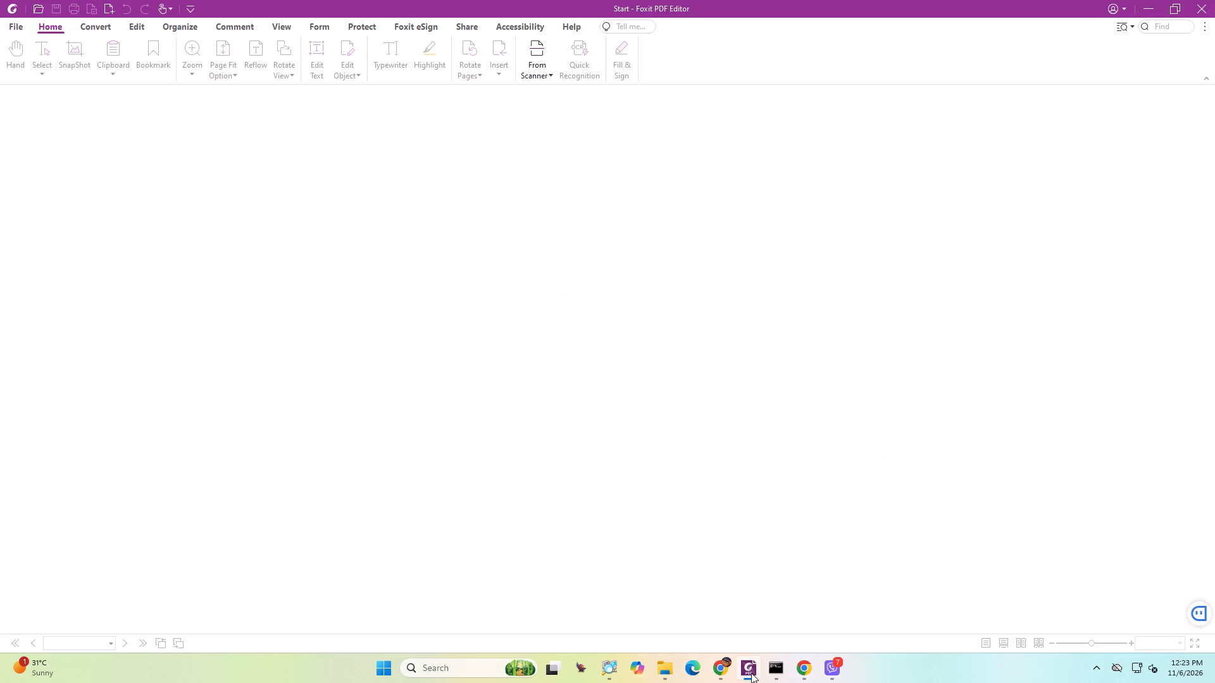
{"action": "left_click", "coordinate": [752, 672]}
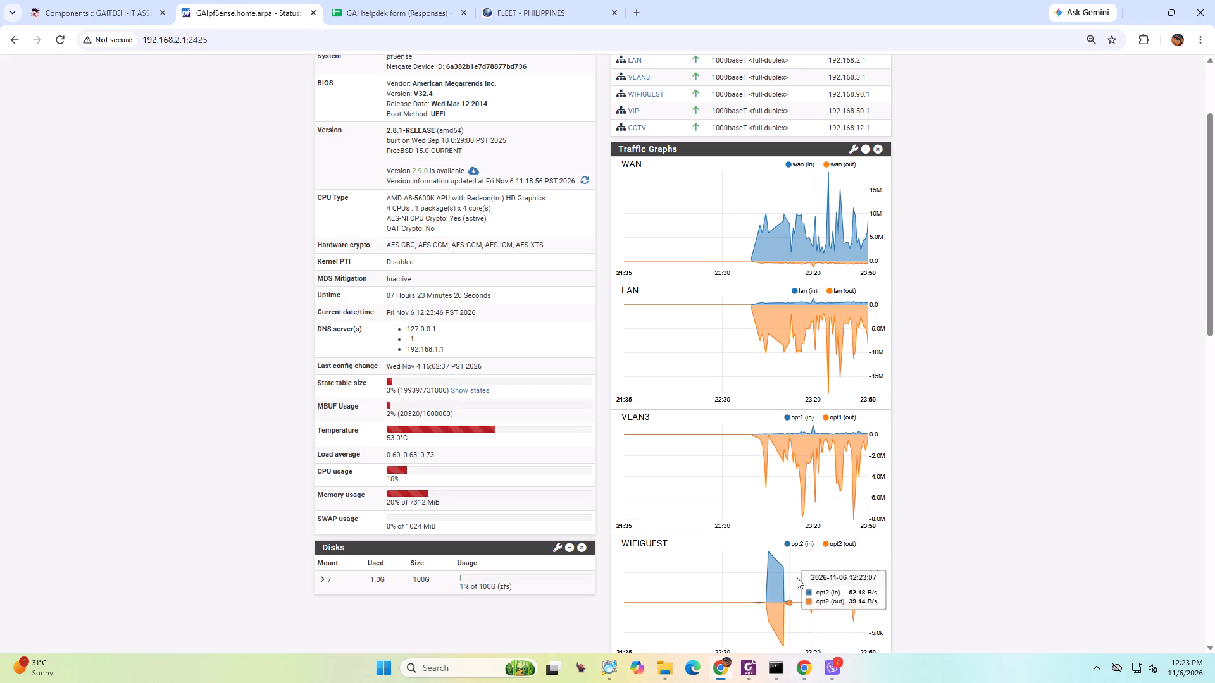